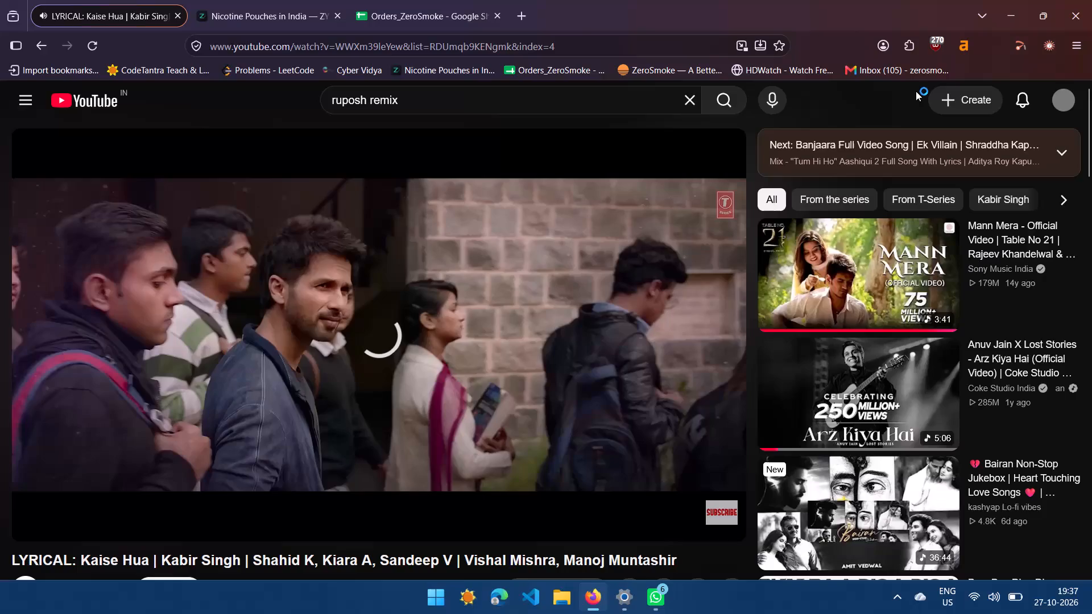
Play the Anuv Jain X Lost Stories "Arz Kiya Hai" Coke Studio video from the suggestions.
left_click(846, 365)
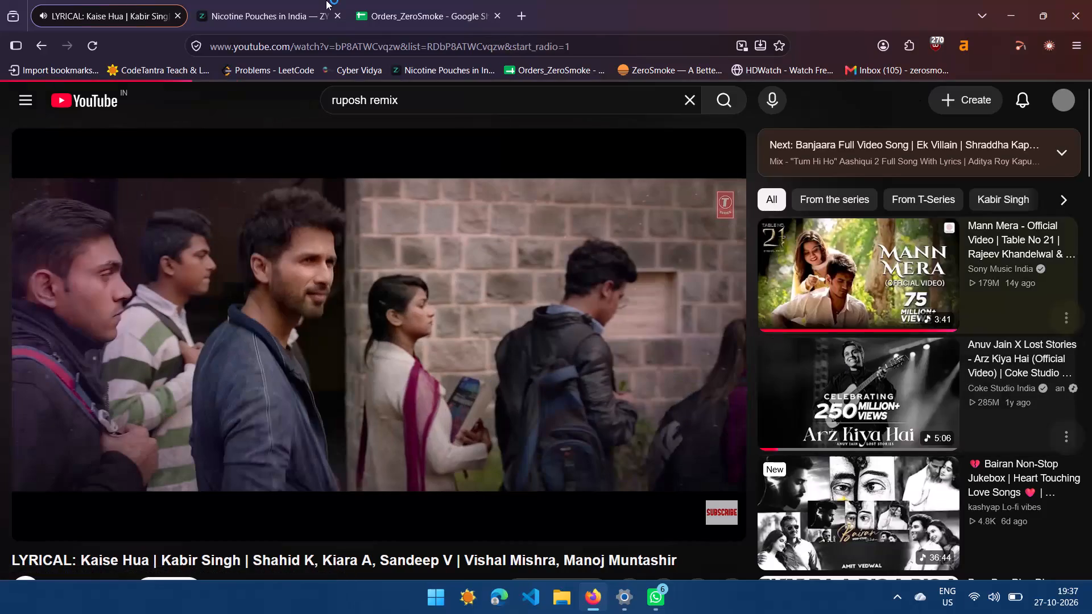
left_click(326, 0)
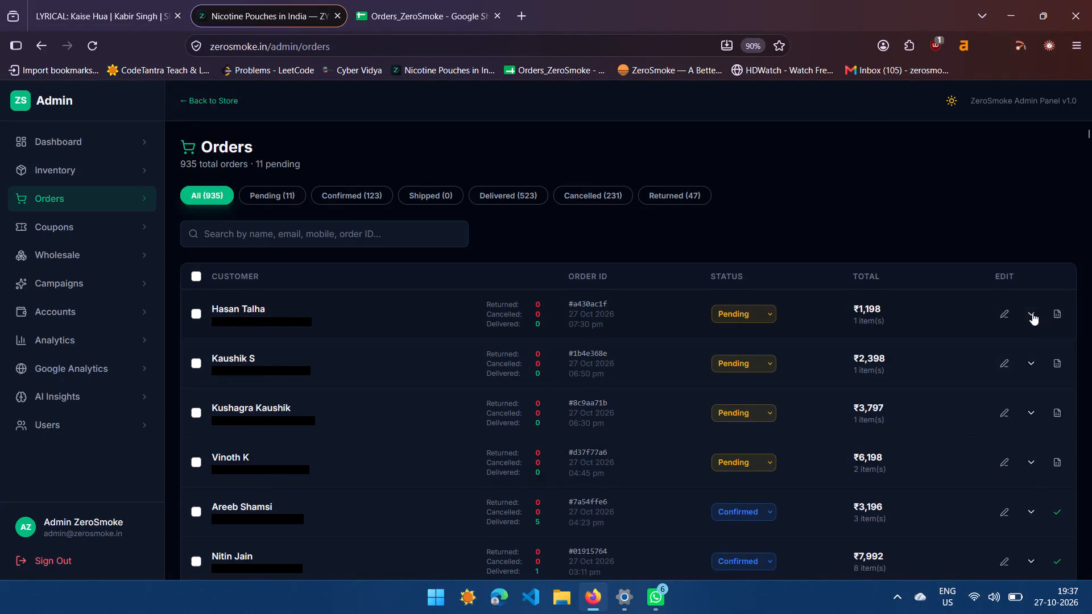
scroll(1032, 313, "down", 1)
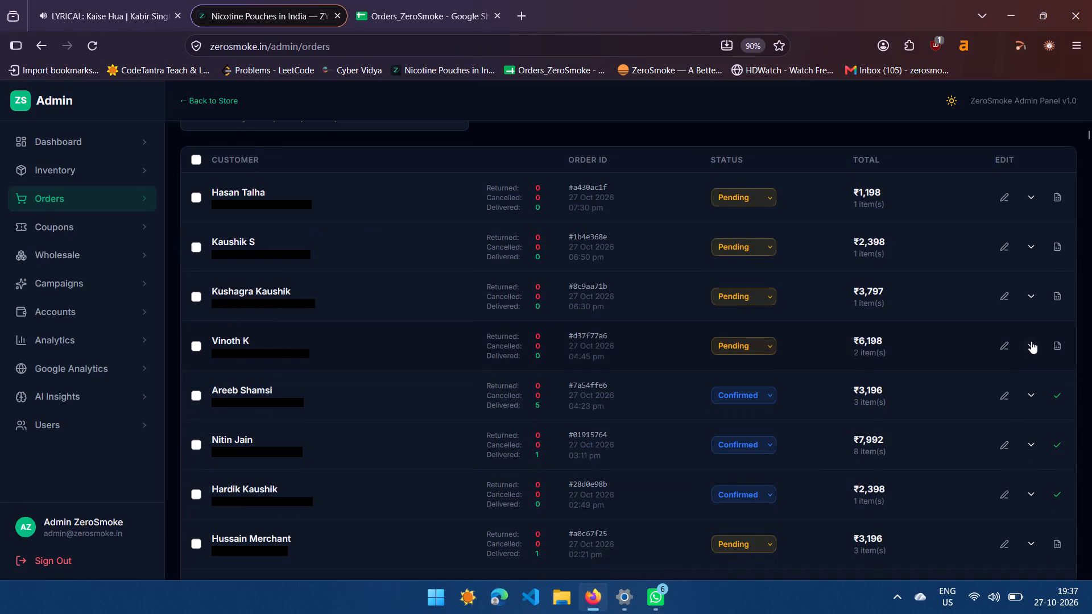
left_click(1031, 341)
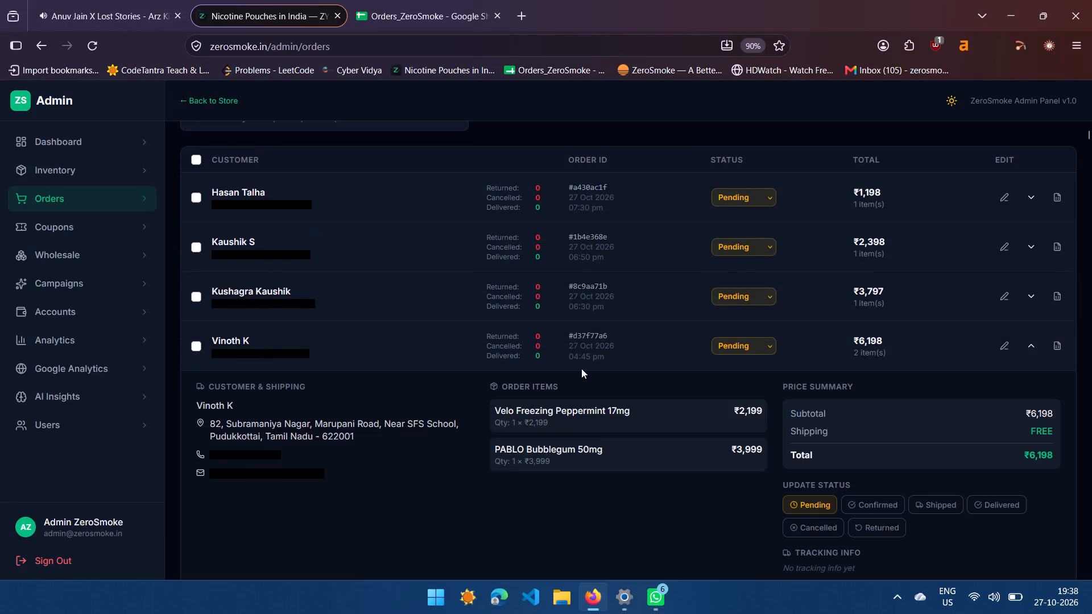
left_click(1025, 293)
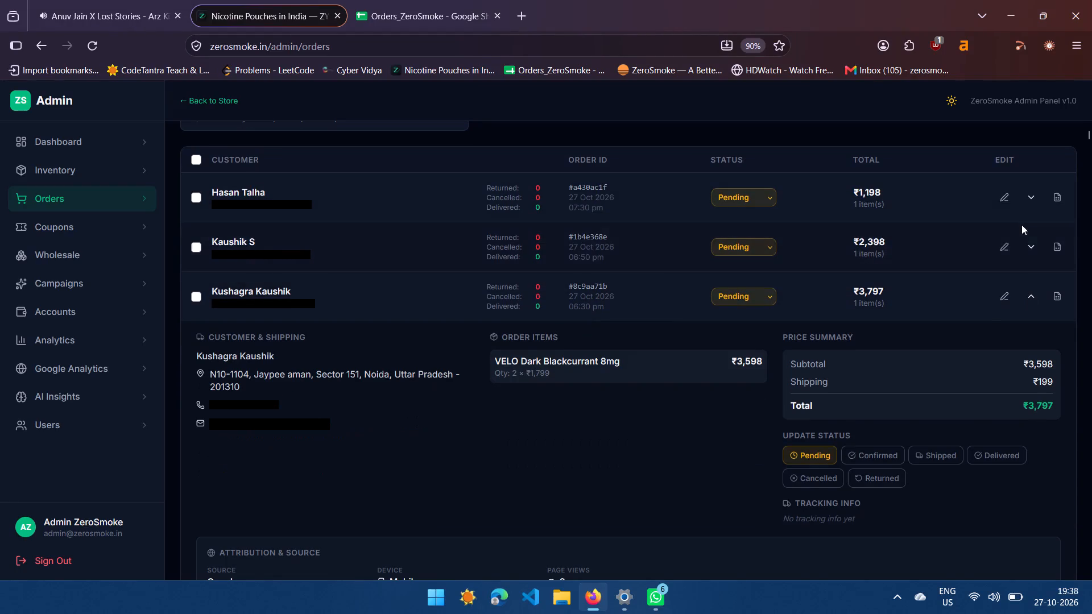
left_click(1030, 250)
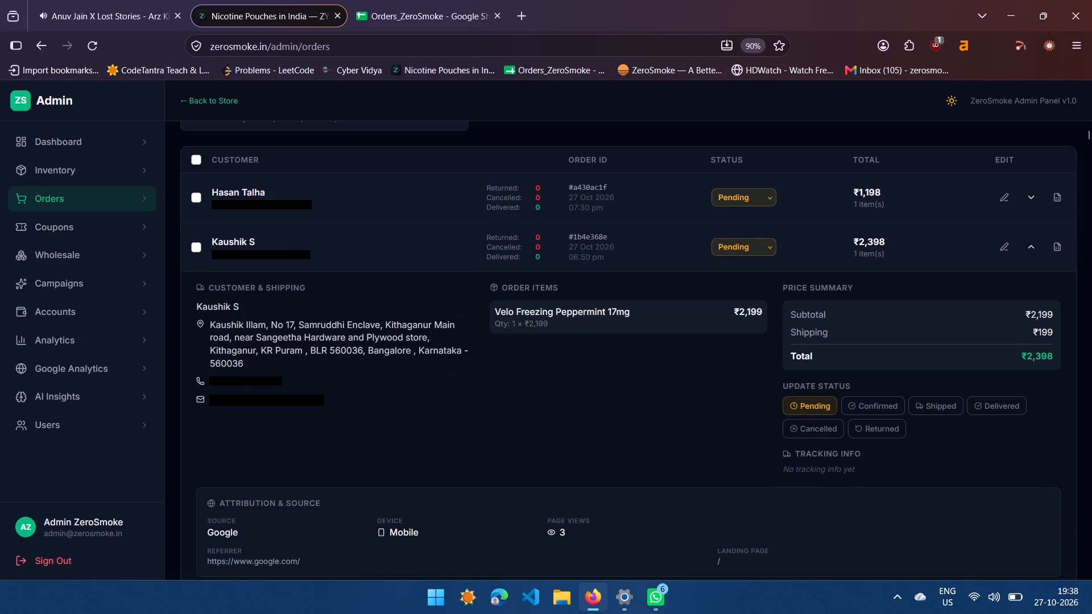
left_click_drag(299, 369, 232, 392)
left_click_drag(232, 392, 288, 380)
key("ctrl+c")
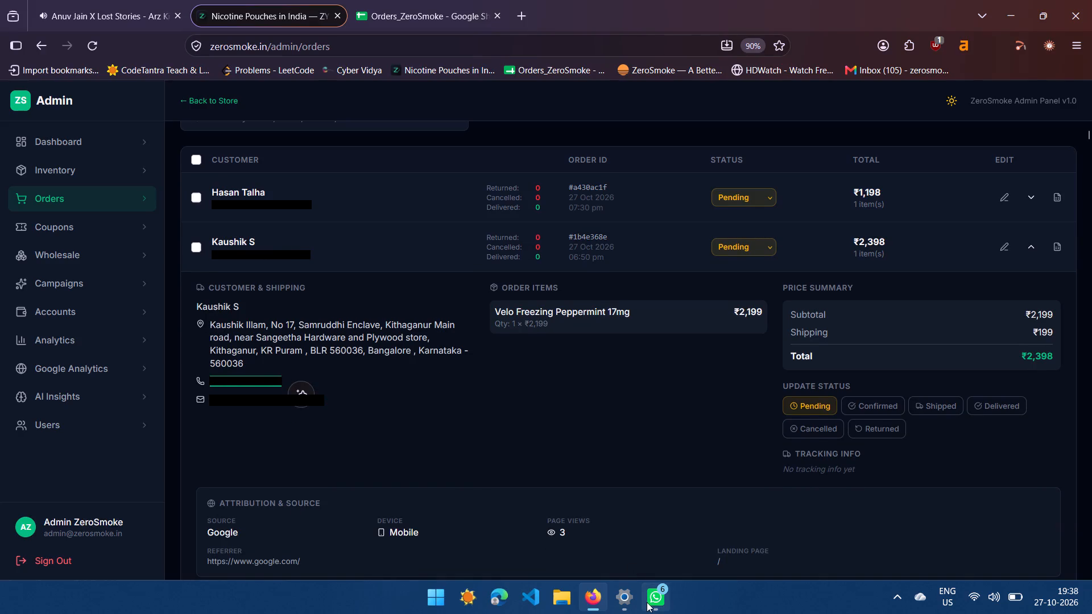
Switch to the WhatsApp window.
left_click(647, 602)
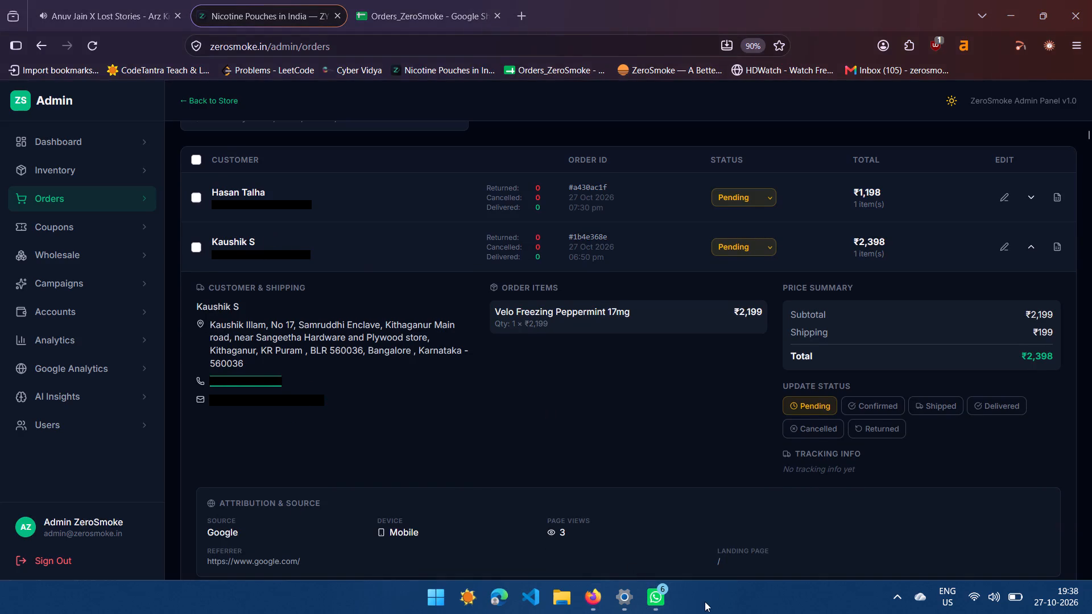
left_click(665, 612)
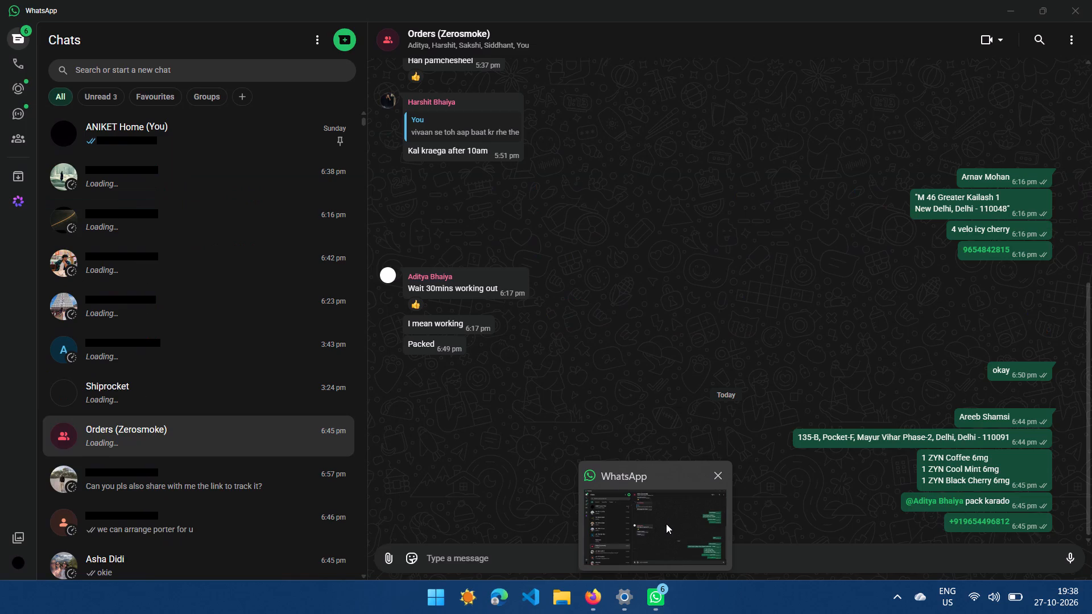
left_click(666, 524)
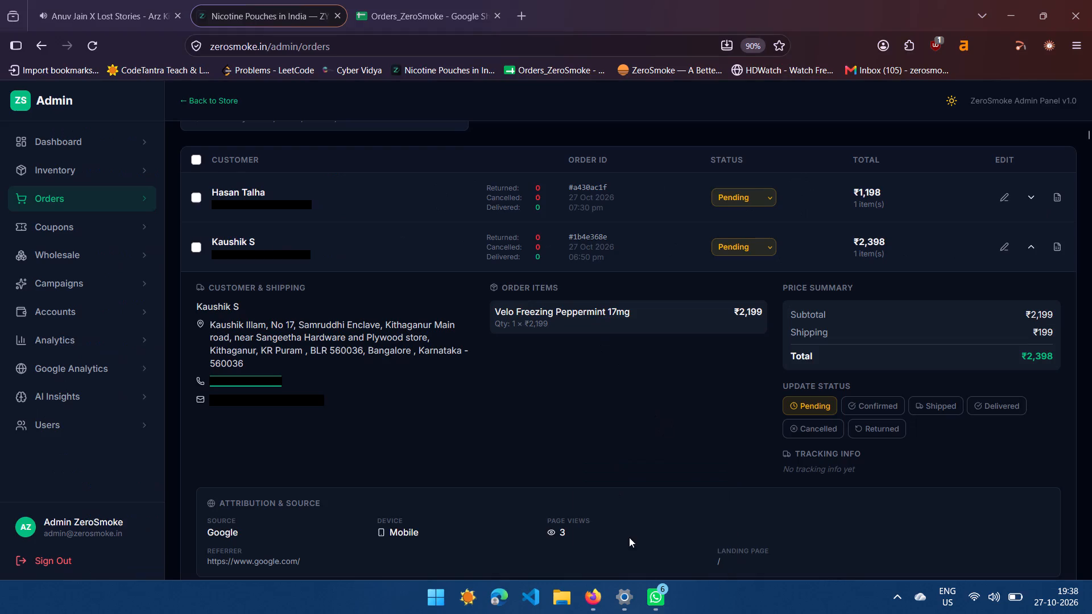
left_click(655, 592)
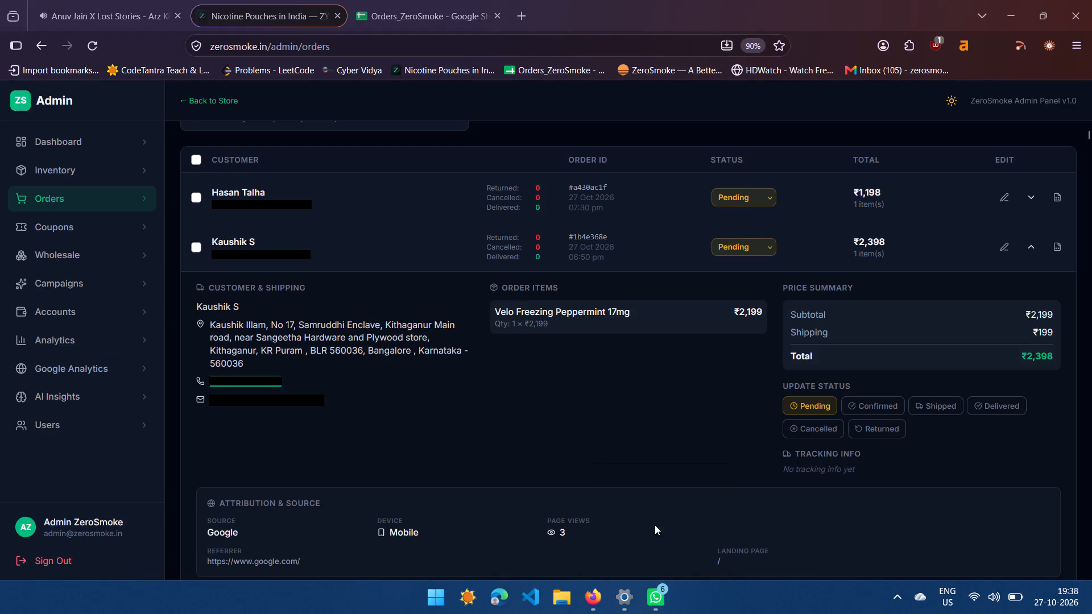
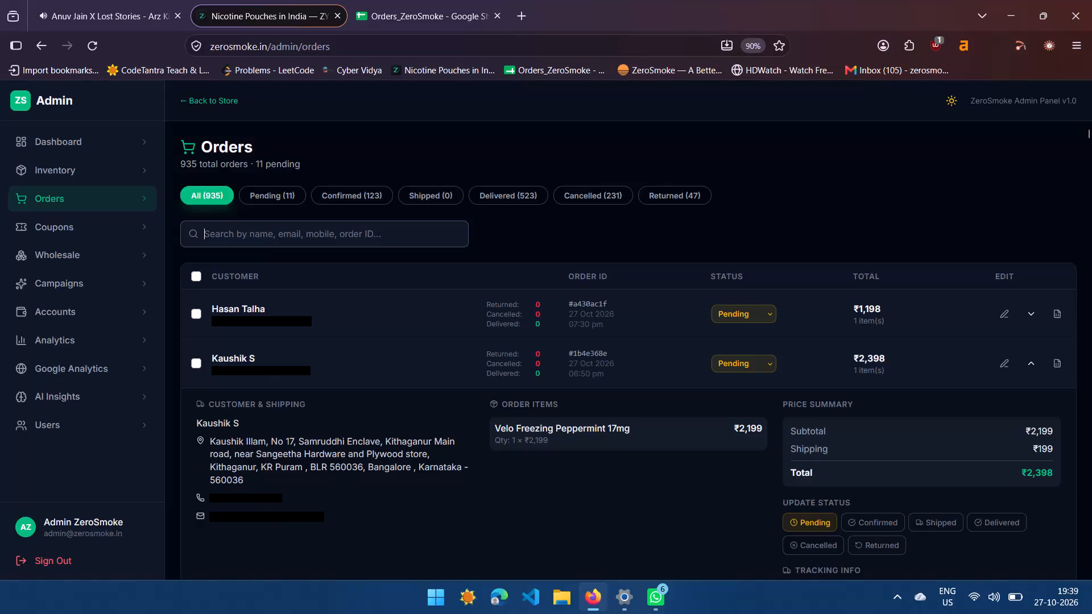
type("900")
left_click(287, 238)
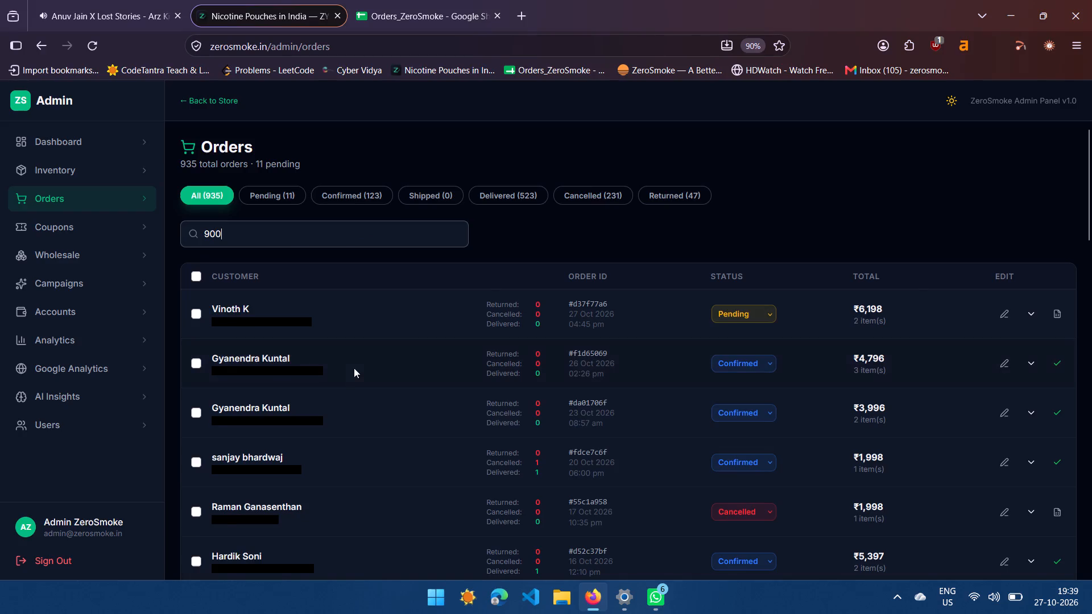
left_click(1032, 313)
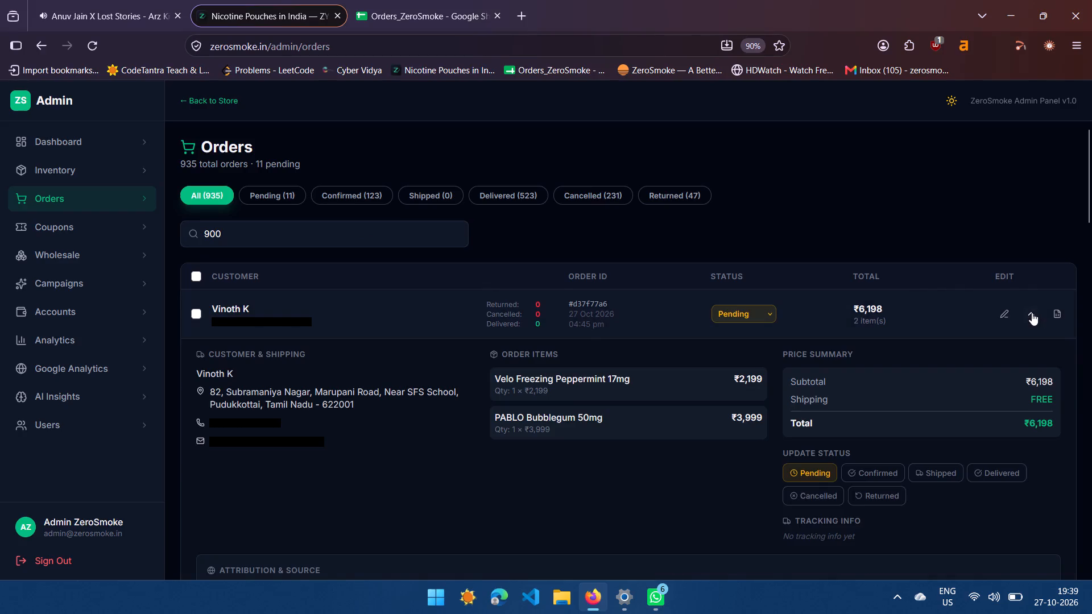
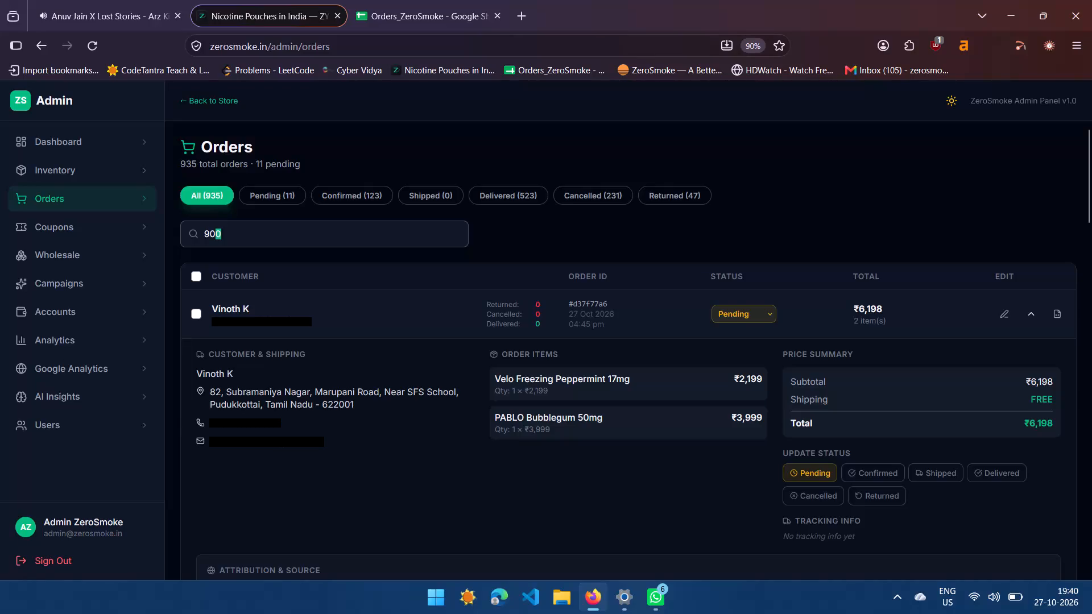
Delete the selected last digit from the search term on the Orders page.
key("BackSpace")
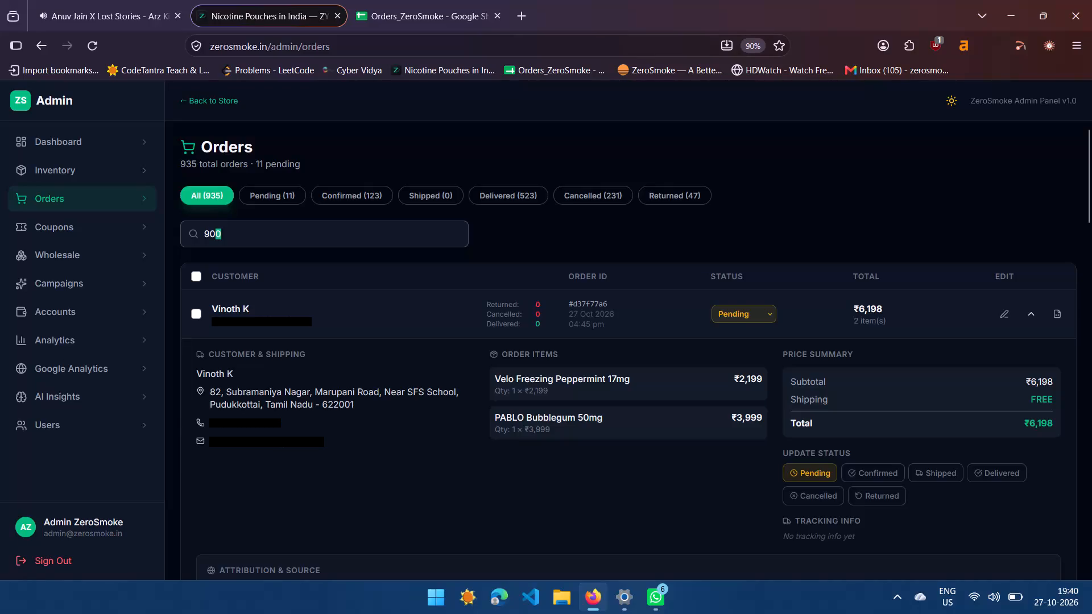
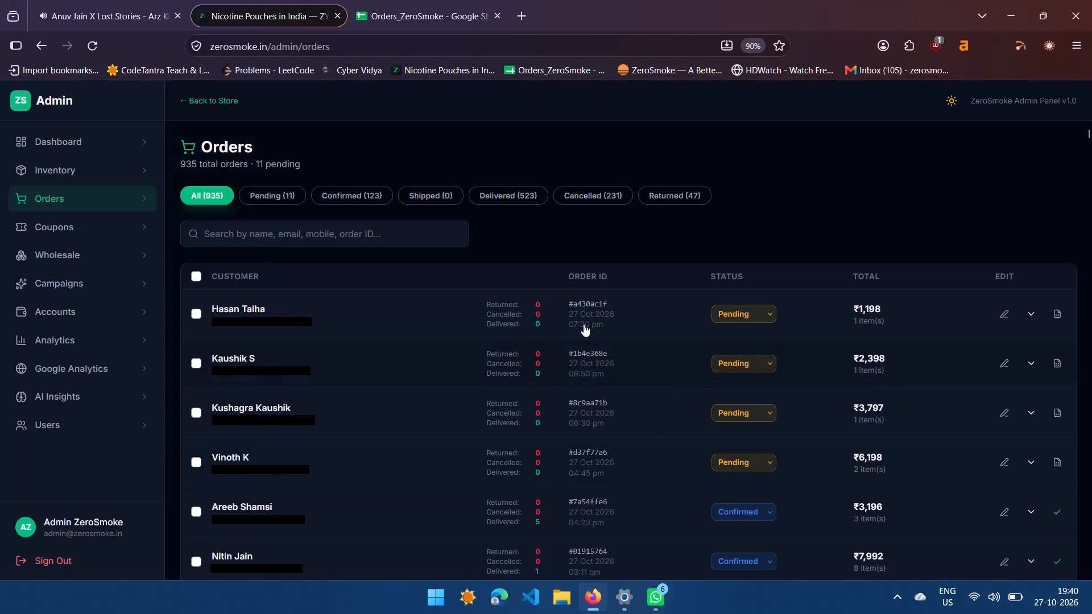
Expand the details of the first pending order in the orders list and copy the customer's phone number without its country code.
left_click(1029, 306)
left_click_drag(299, 425, 226, 424)
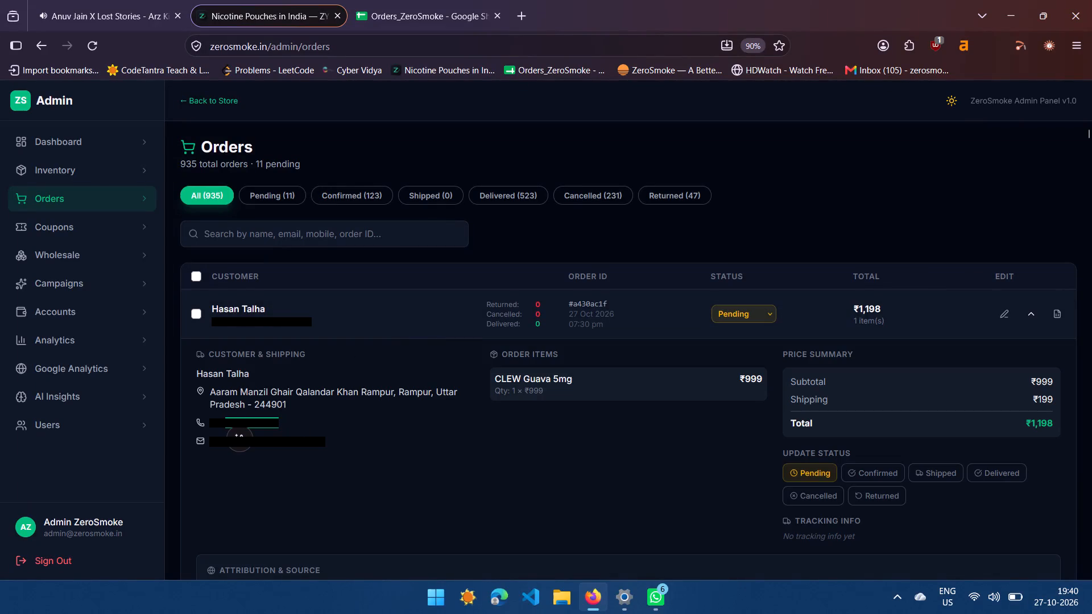
key("ctrl+c")
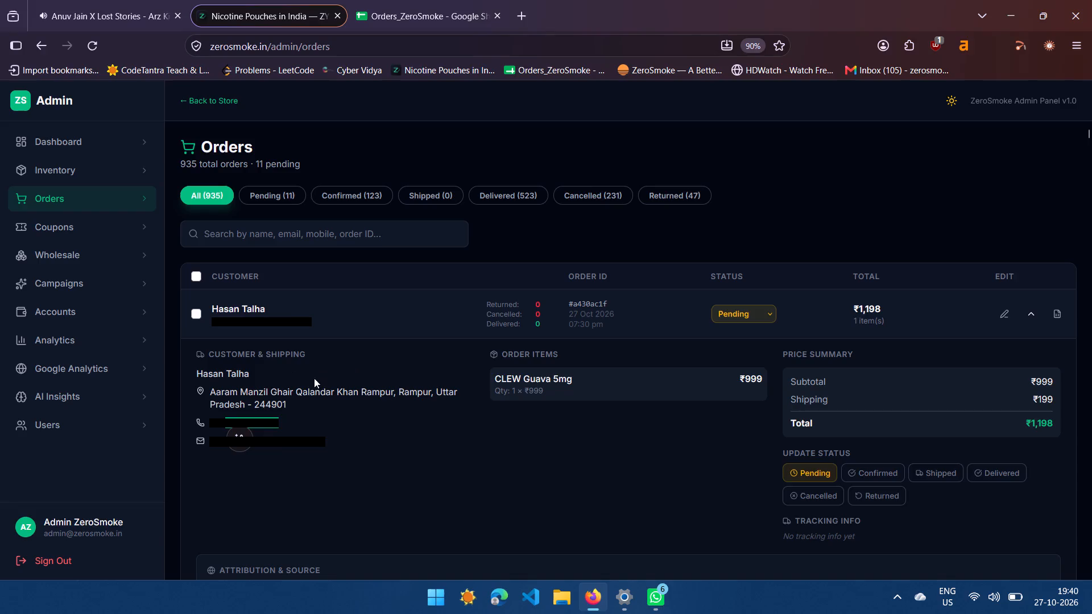
left_click(312, 399)
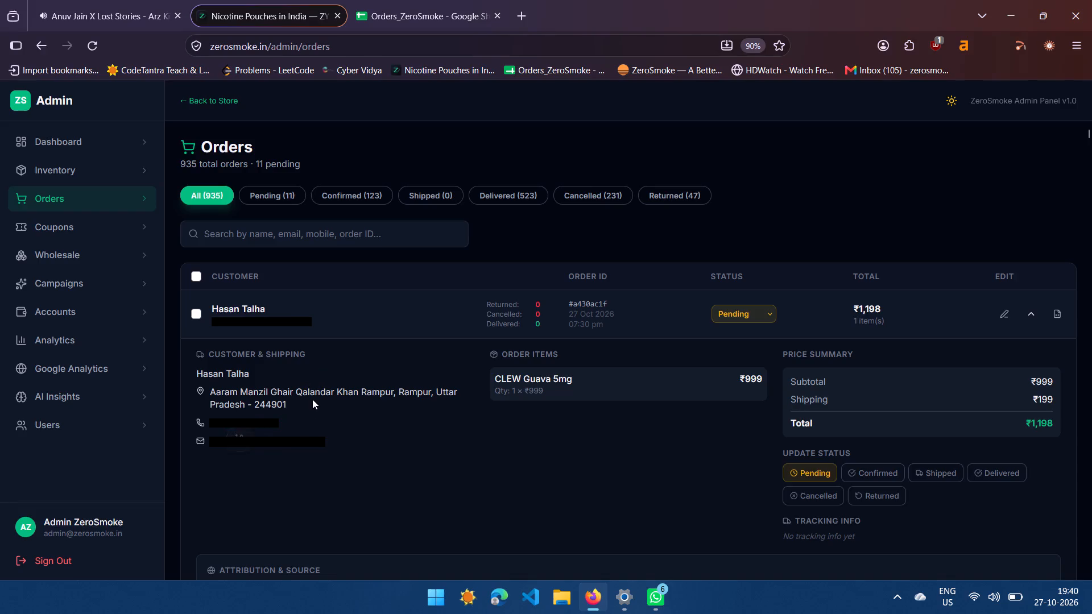
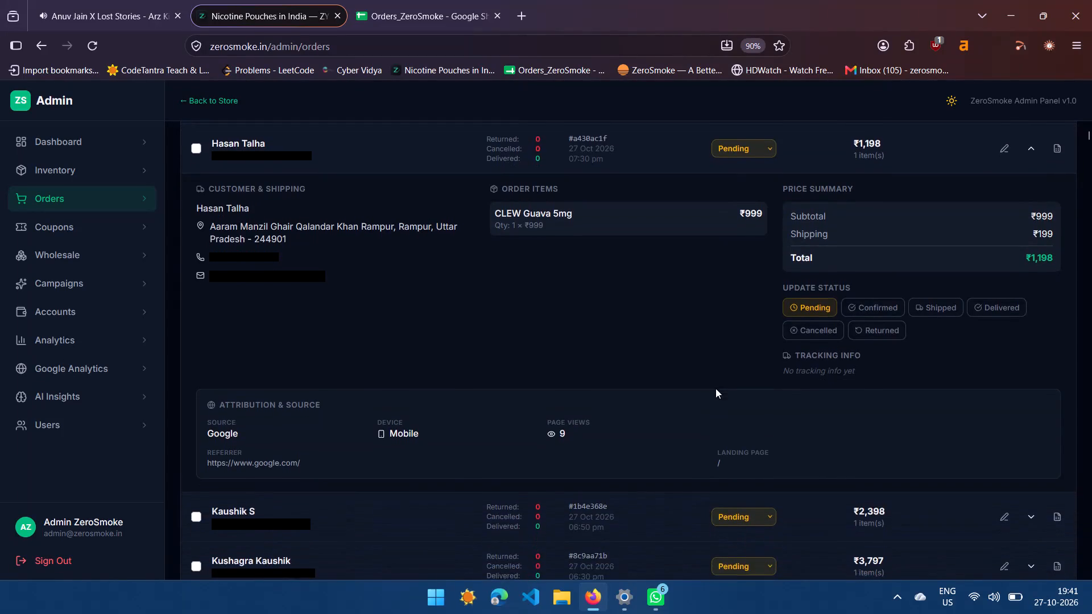
scroll(770, 424, "down", 1)
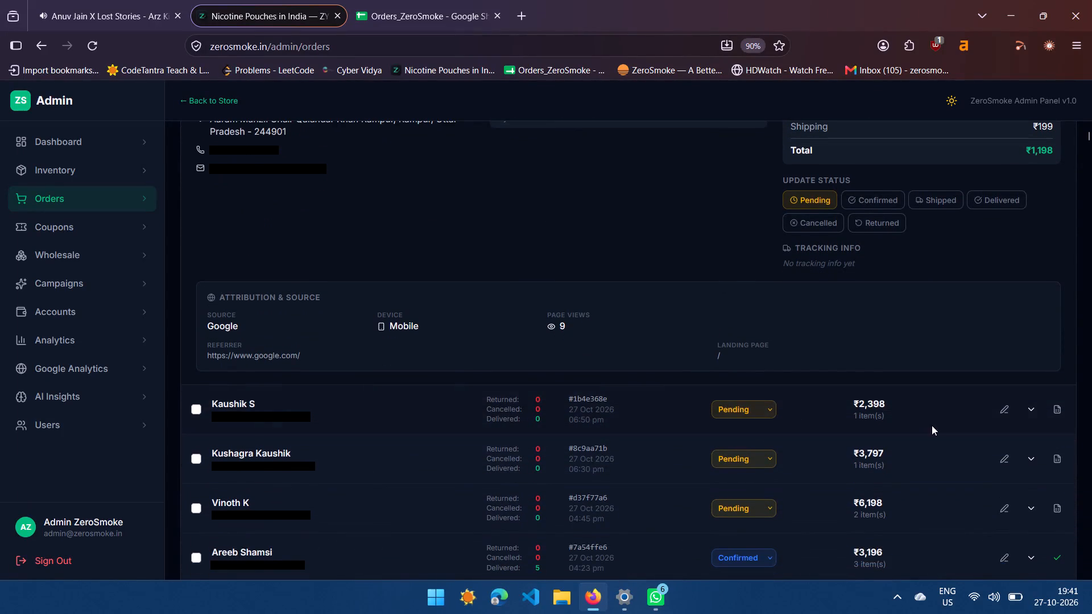
left_click(1031, 404)
scroll(427, 440, "down", 1)
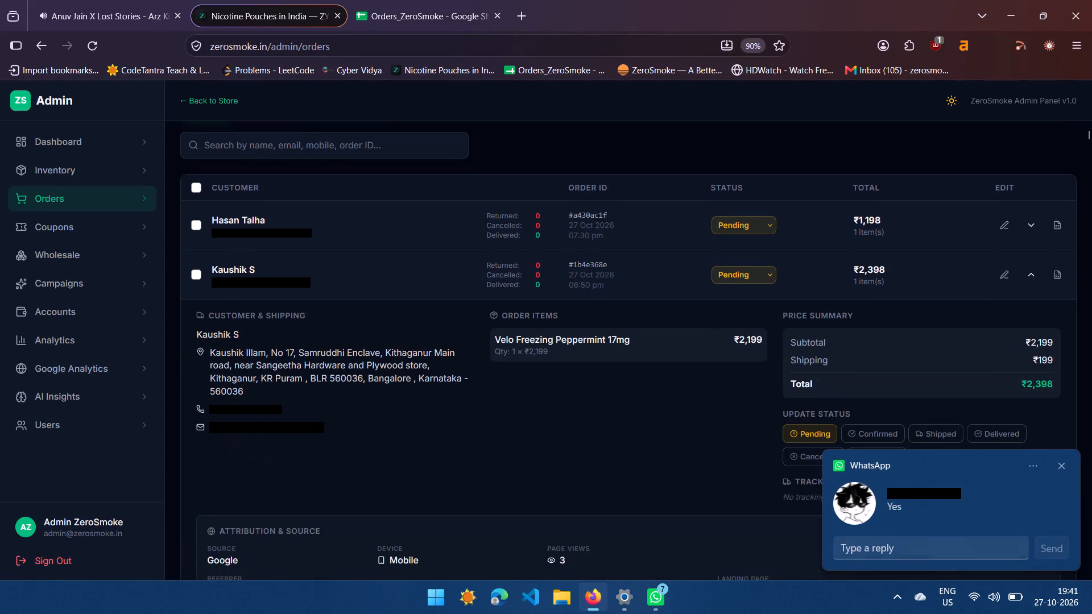
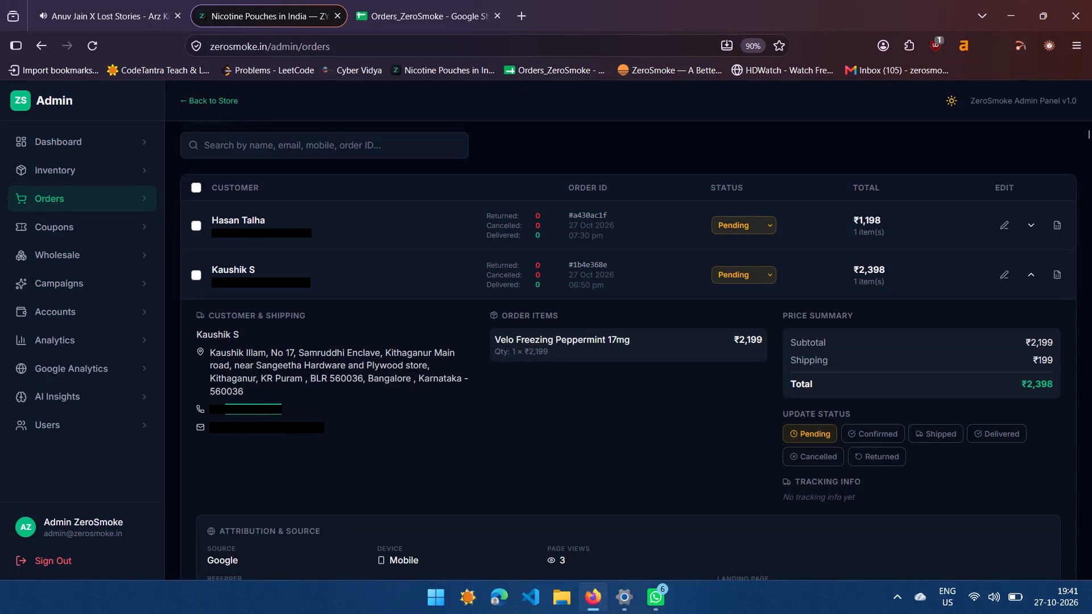
Copy the customer's phone number from the expanded pending order for Velo Freezing Peppermint 17mg.
left_click_drag(226, 410, 294, 411)
key("ctrl+c")
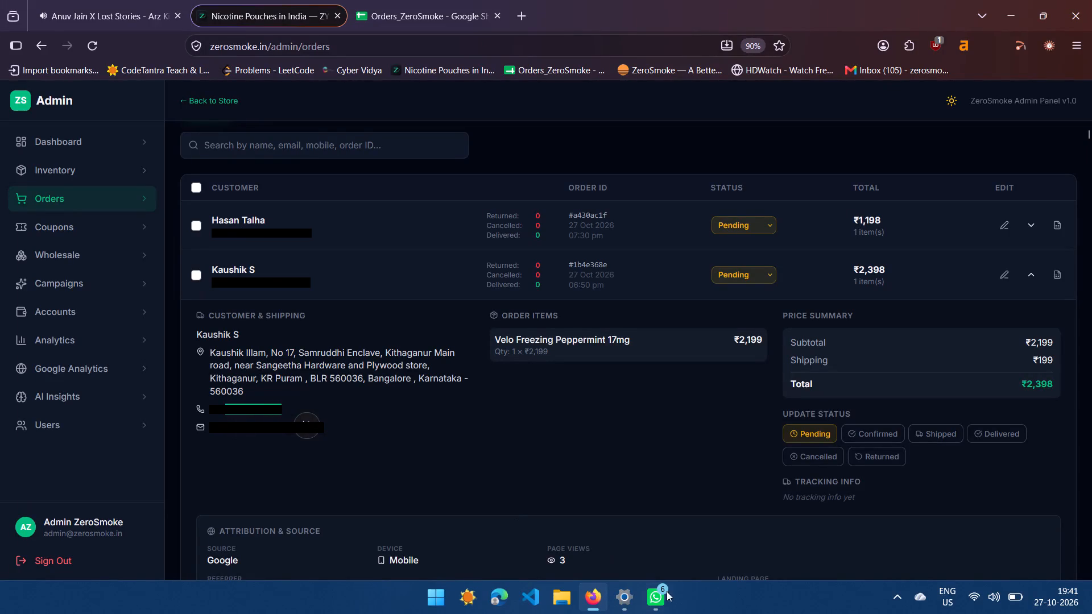
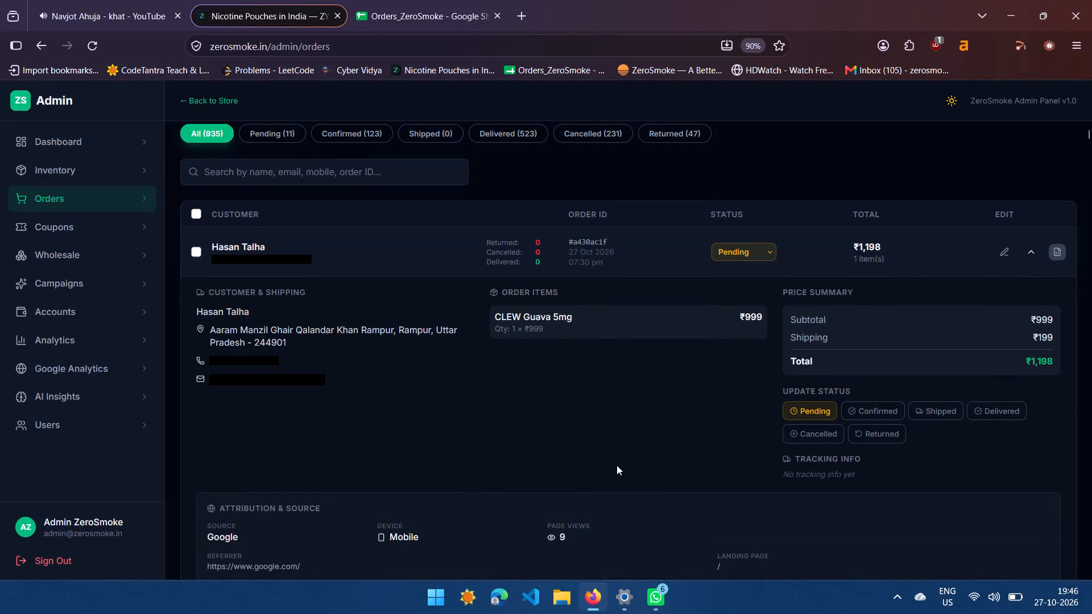
Export the pending order for one CLEW Guava 5mg to Google Sheets.
left_click(611, 508)
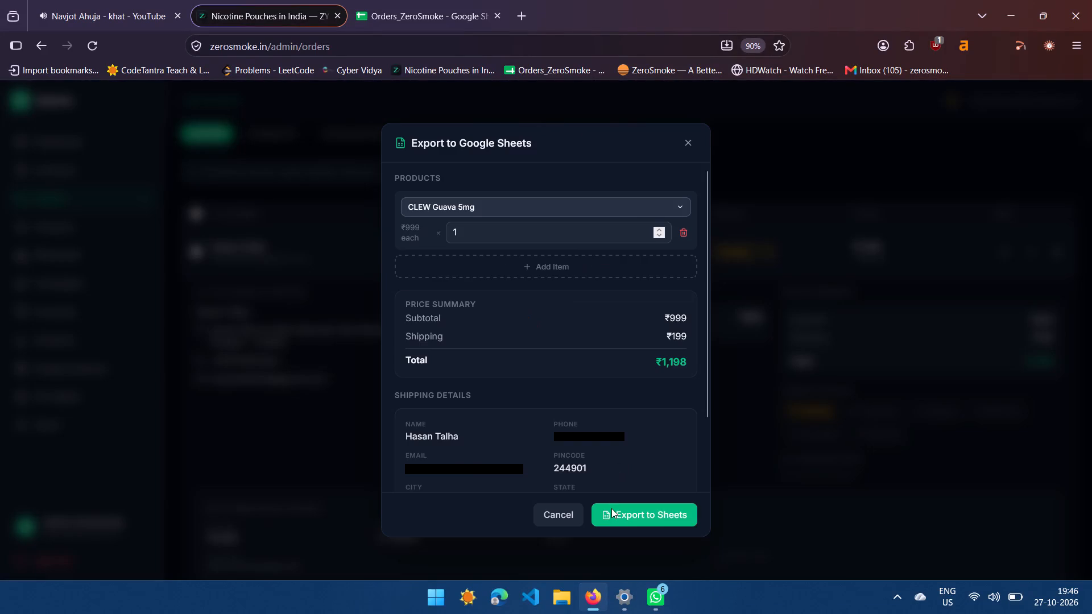
Switch to the Orders_ZeroSmoke spreadsheet and look through the lower rows of the orders sheet for the exported order.
left_click(478, 0)
scroll(436, 409, "down", 4)
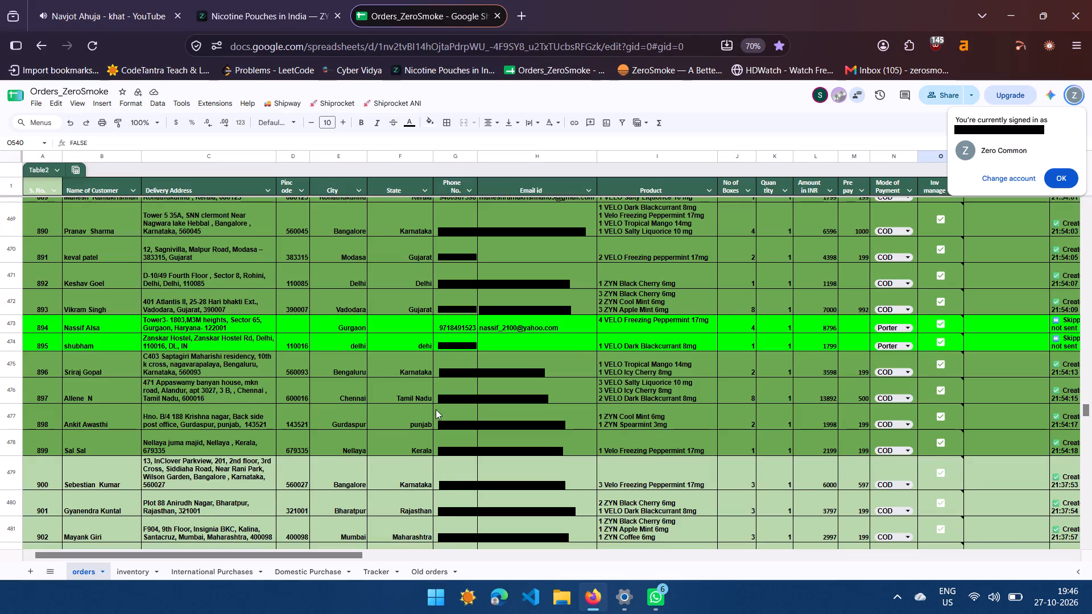
For order 964 in the orders sheet, set the mode of payment to COD and tick its inventory management checkbox.
scroll(436, 409, "down", 5)
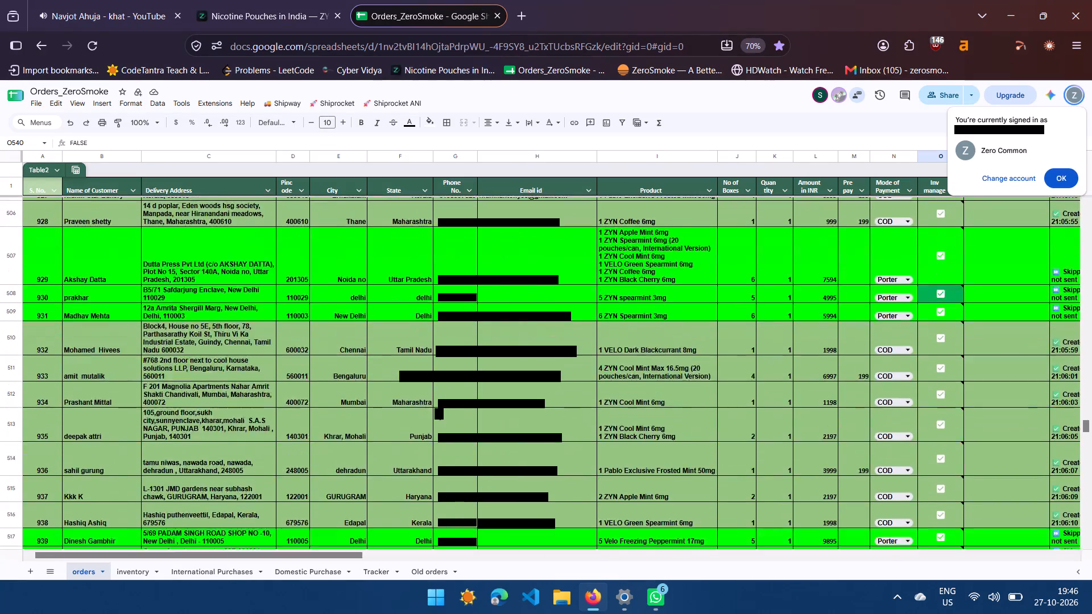
scroll(436, 409, "down", 6)
scroll(436, 409, "up", 1)
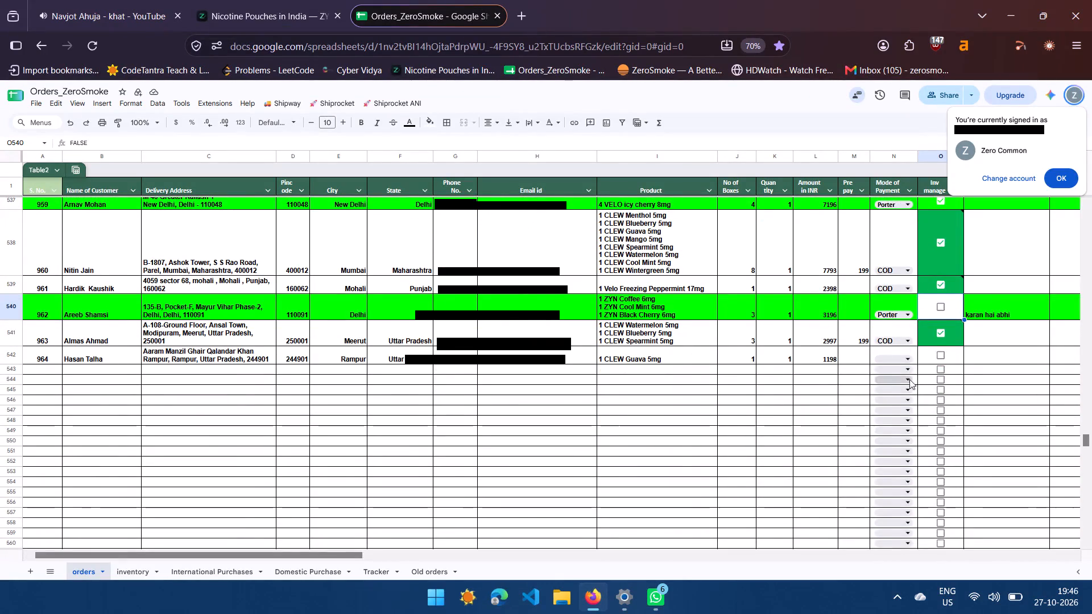
left_click(899, 356)
left_click(894, 367)
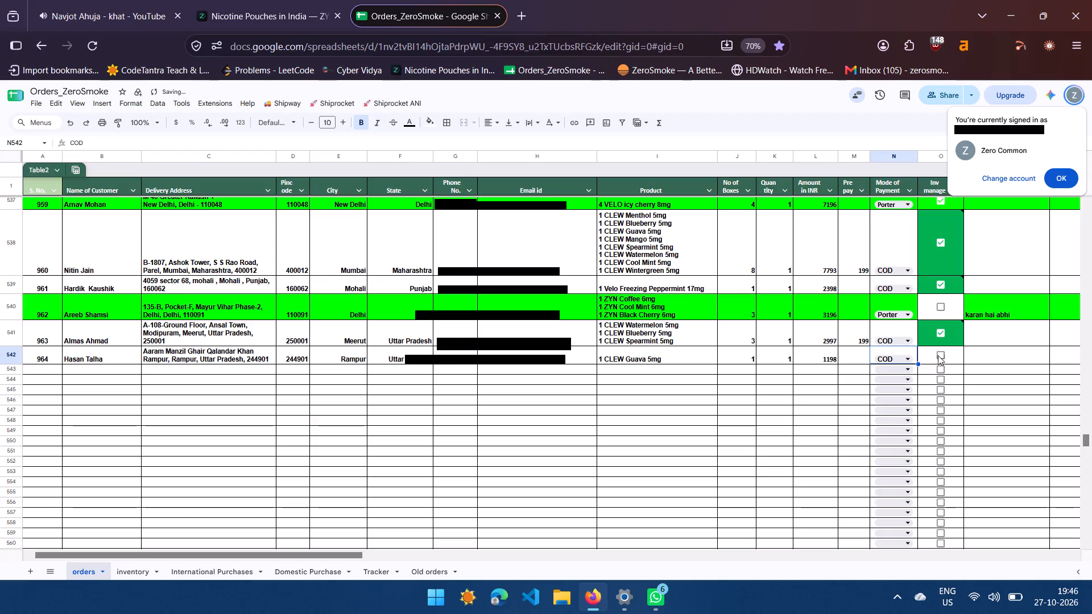
left_click(938, 355)
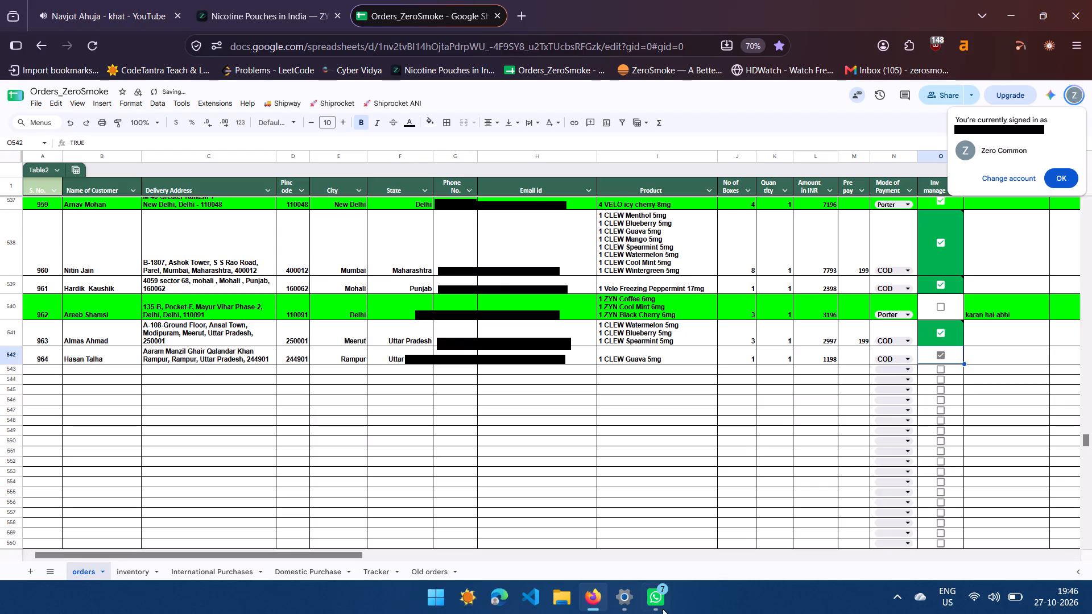
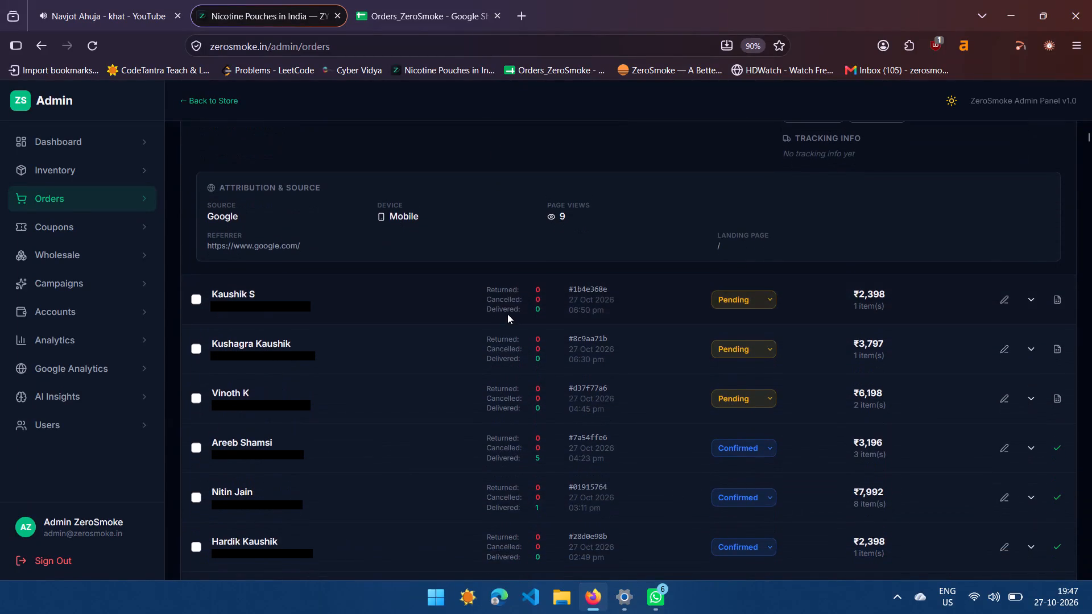
left_click(507, 314)
left_click(1027, 296)
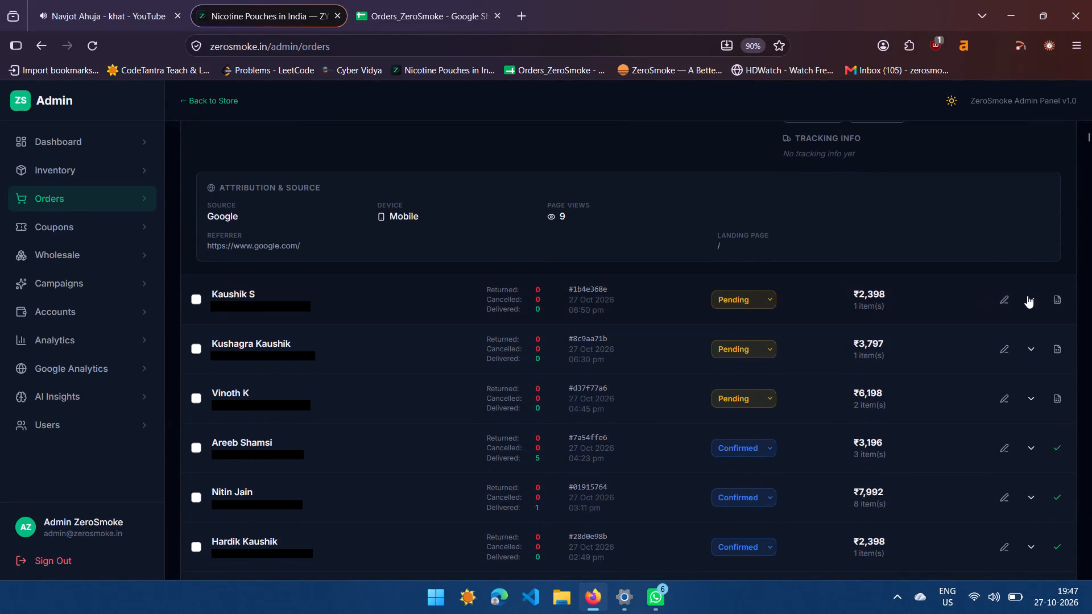
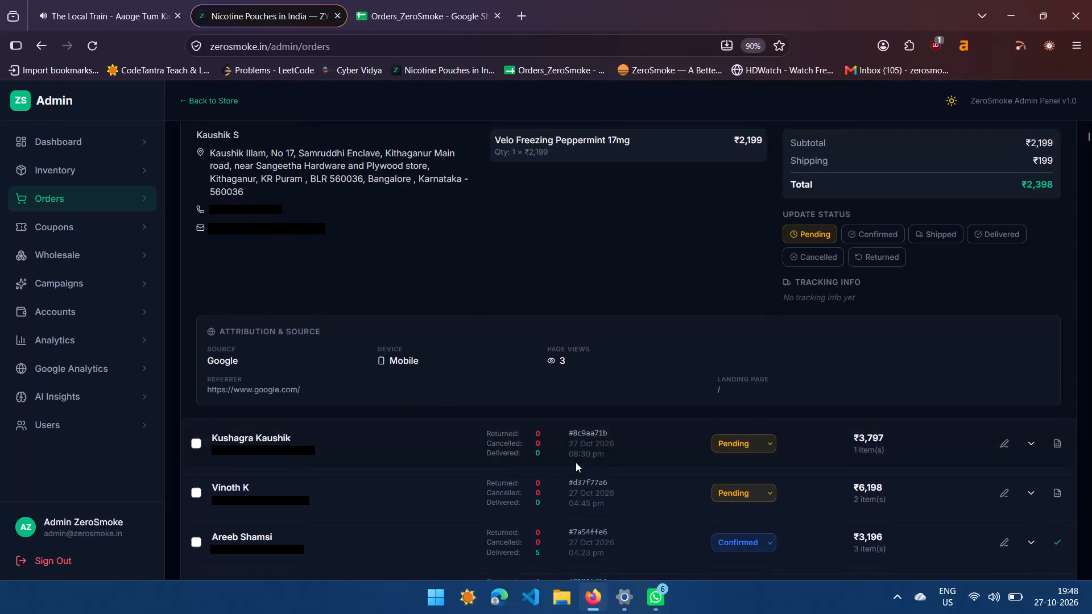
Look through the orders below #1b4e368e in the orders list and examine their statuses for ones still pending.
scroll(576, 462, "down", 1)
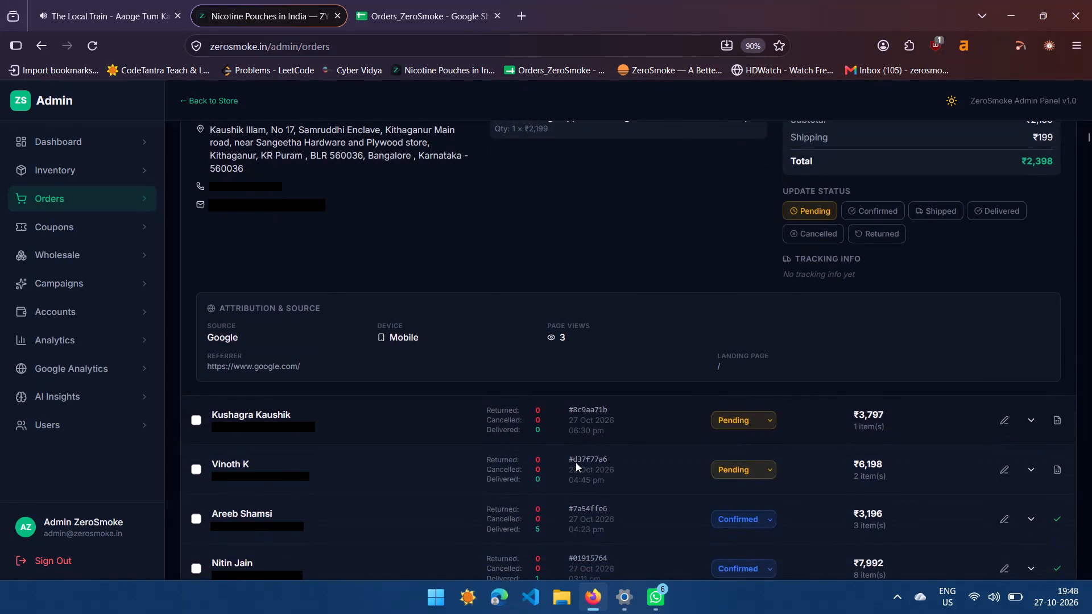
scroll(576, 462, "down", 4)
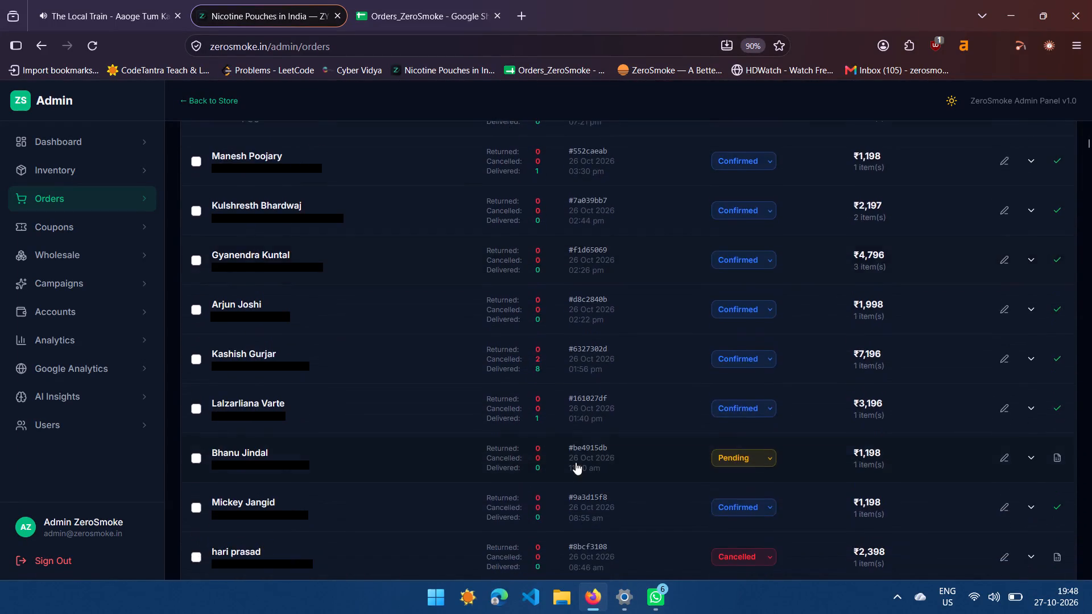
scroll(576, 462, "down", 1)
scroll(576, 462, "up", 5)
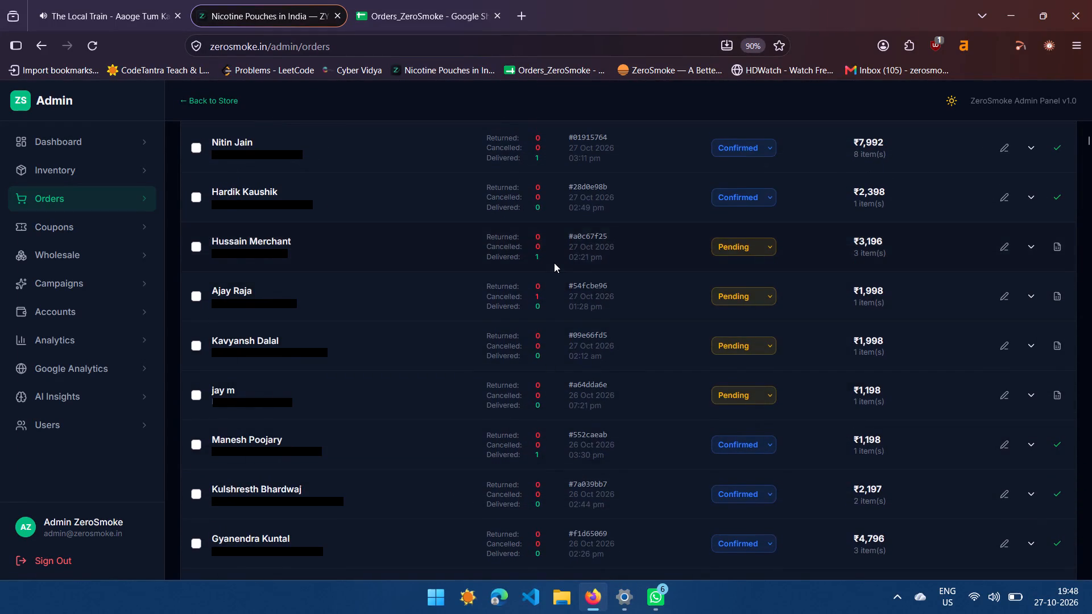
scroll(554, 263, "up", 3)
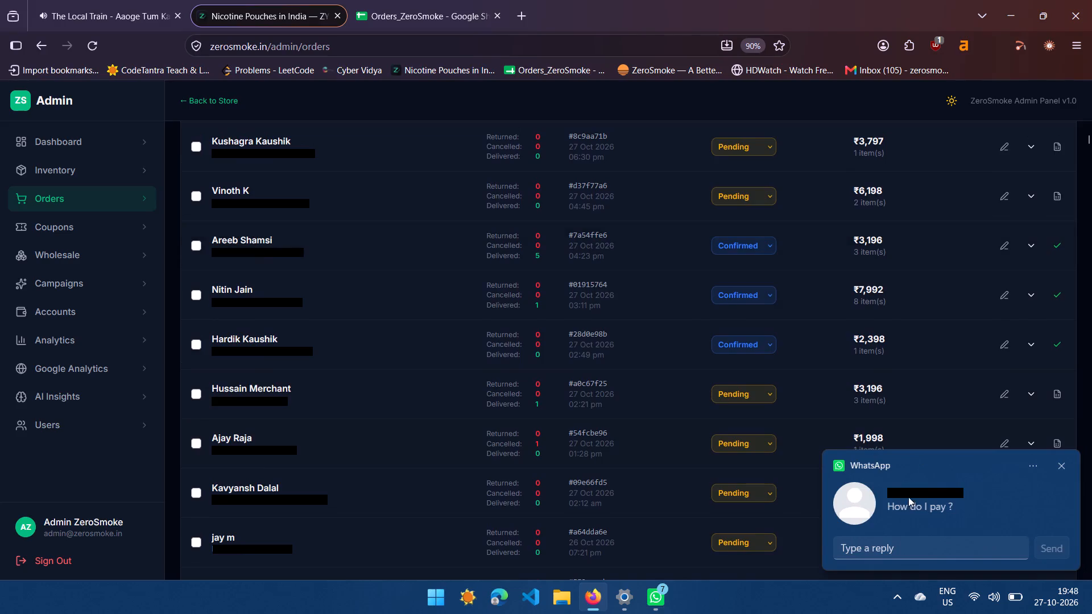
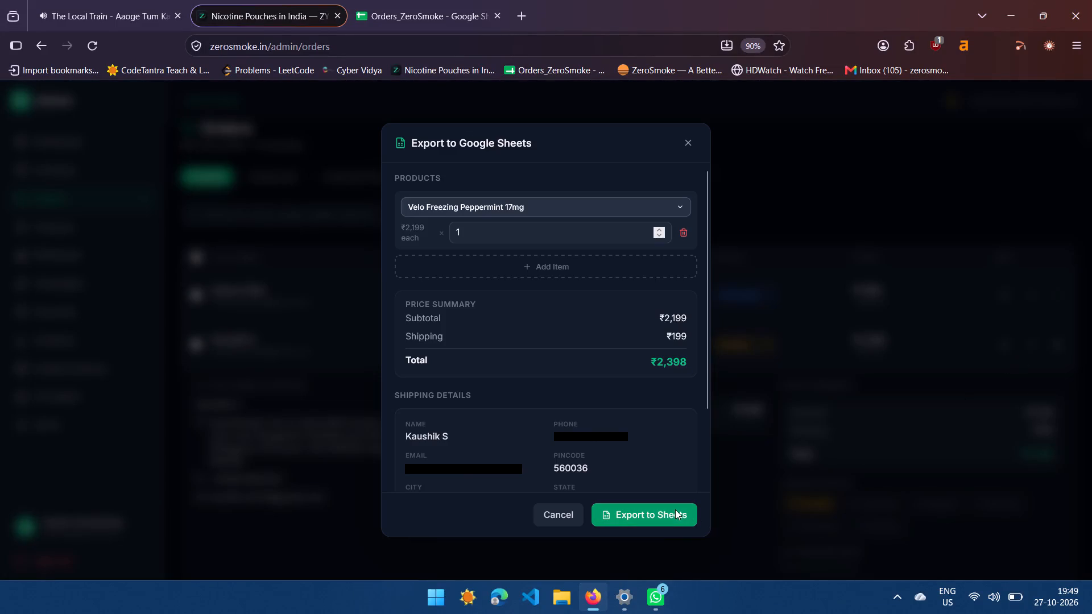
Export the pending order for one Velo Freezing Peppermint 17mg to Google Sheets.
left_click(675, 509)
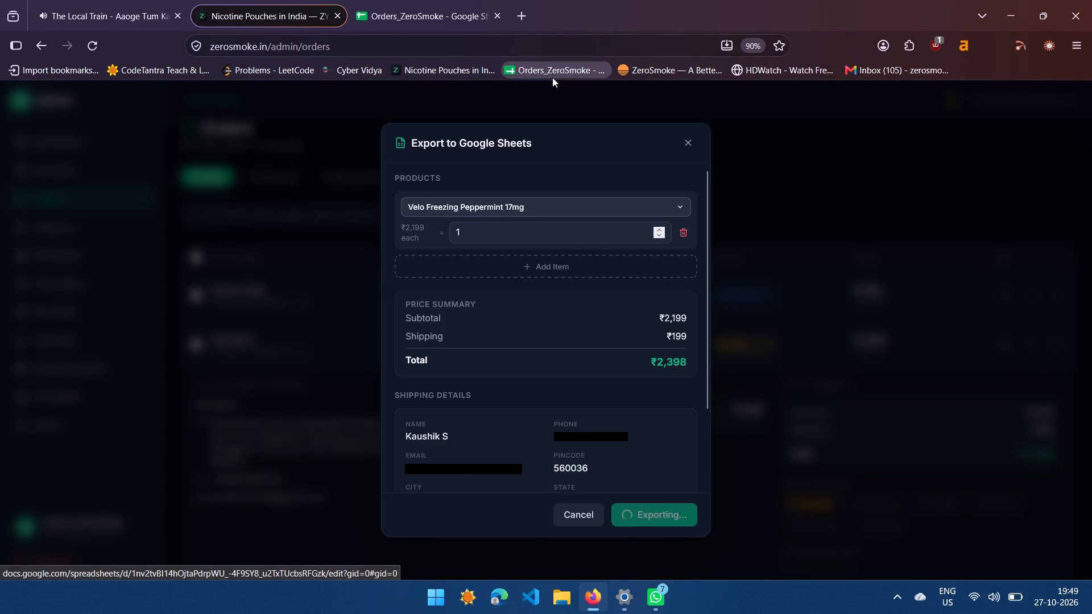
Switch to the Orders_ZeroSmoke spreadsheet and select the amount cell of order 965.
left_click(371, 0)
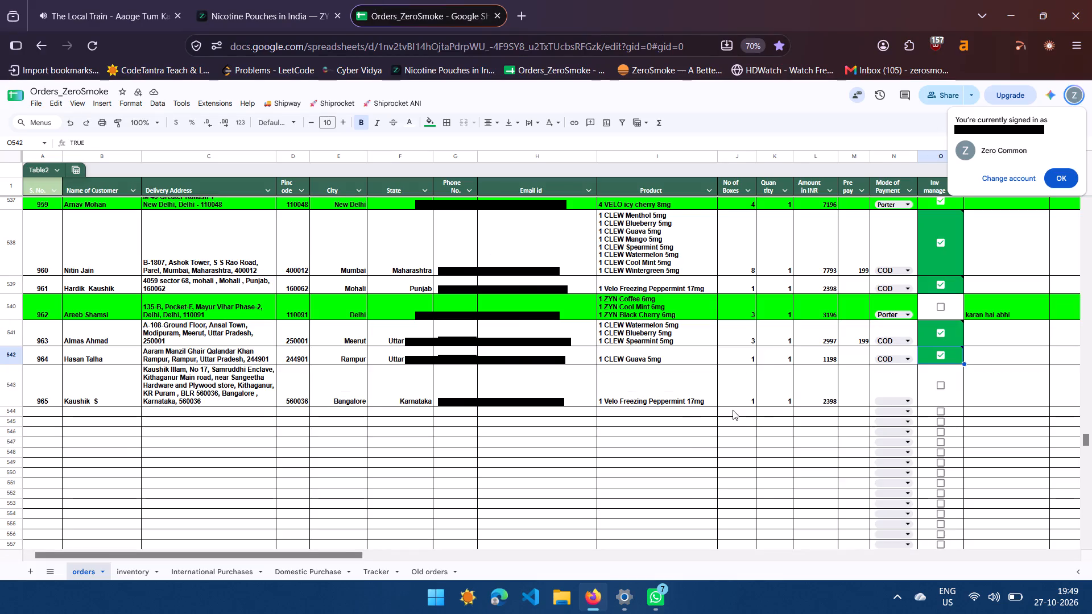
left_click(830, 379)
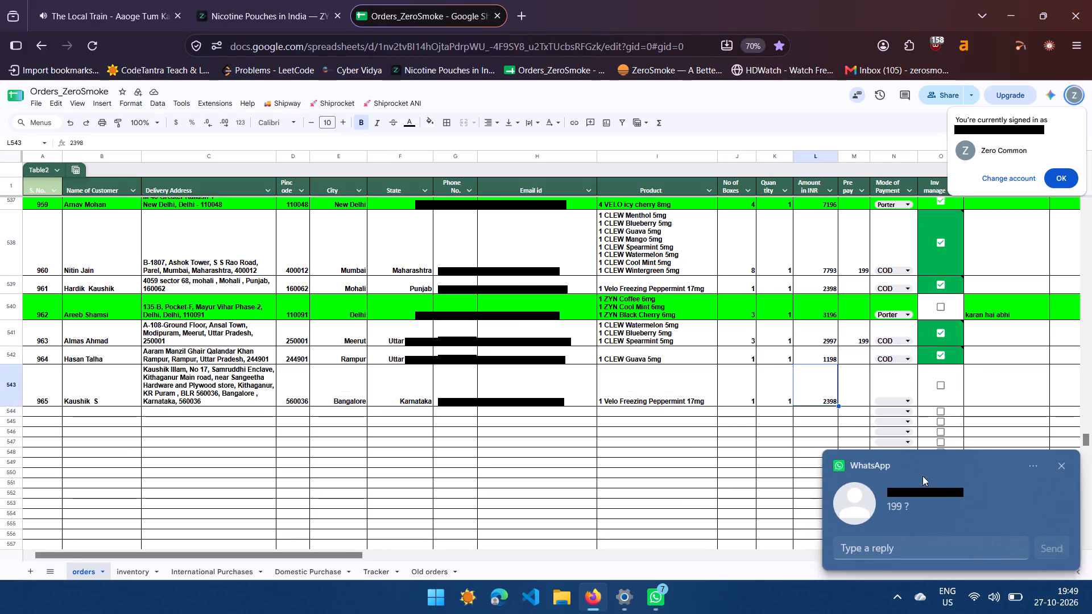
Reply "yes" to the customer's incoming WhatsApp message asking "199 ?".
left_click(898, 550)
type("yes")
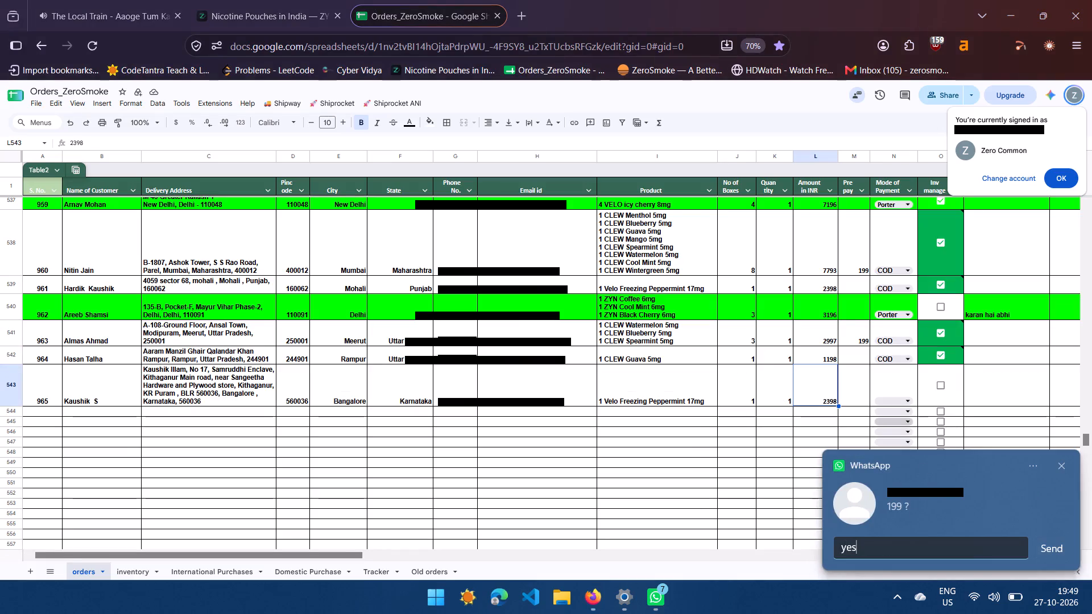
left_click(1047, 548)
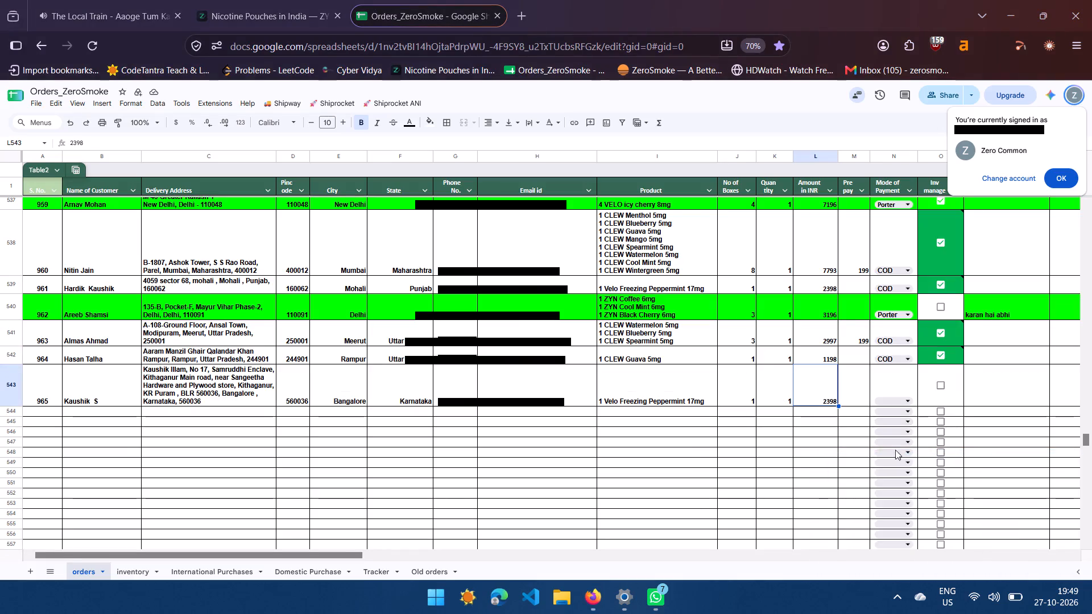
Set the Amount in INR of order 965 to 2199 in the orders sheet.
key("BackSpace")
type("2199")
double_click(821, 384)
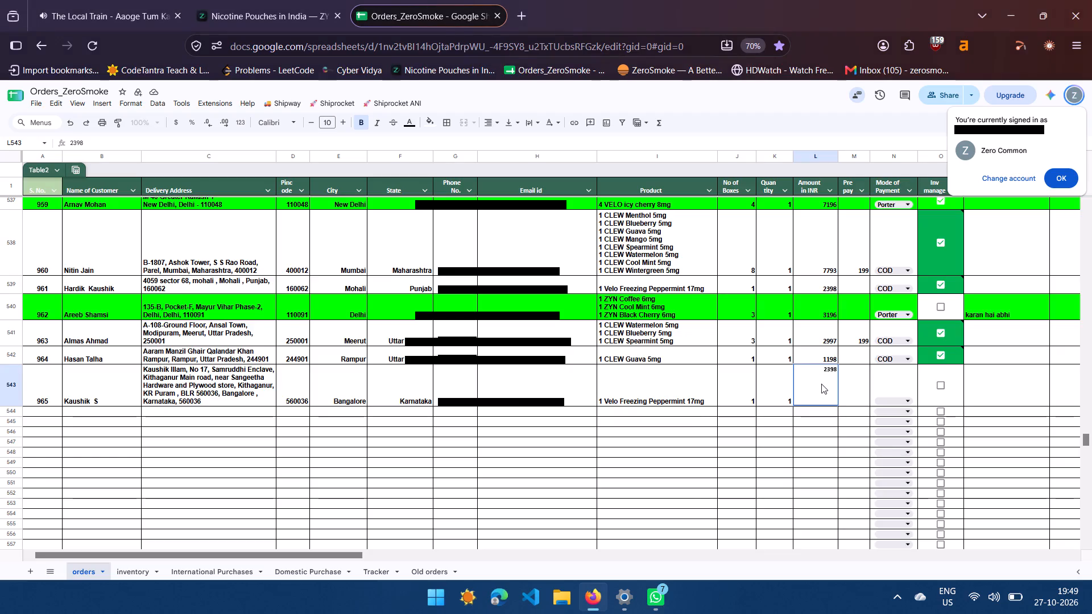
key("Down")
key("BackSpace")
key("BackSpace")
key("BackSpace")
key("BackSpace")
key("BackSpace")
key("Down")
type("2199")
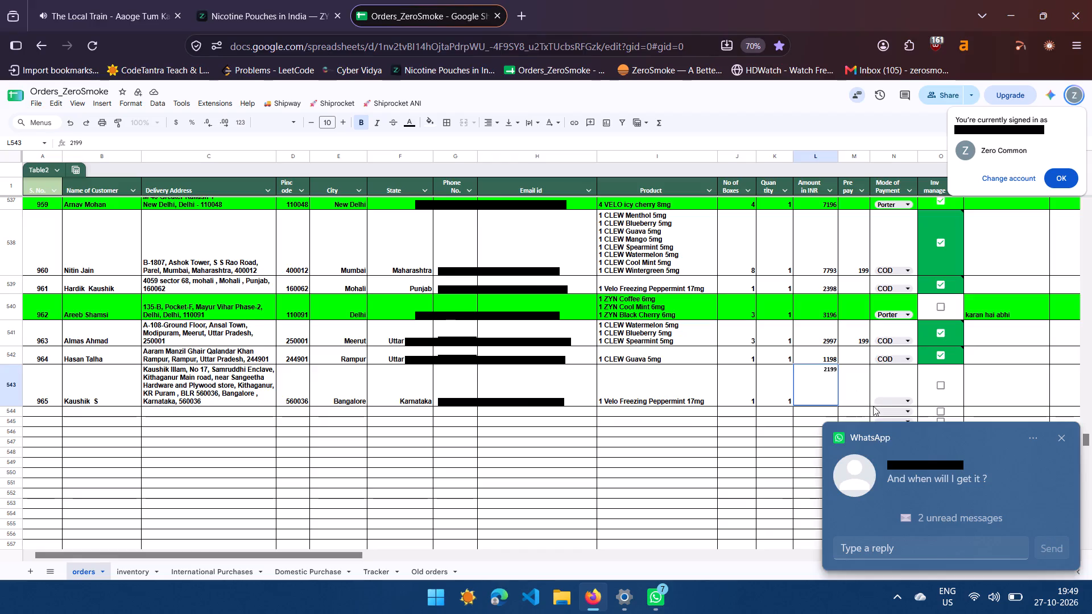
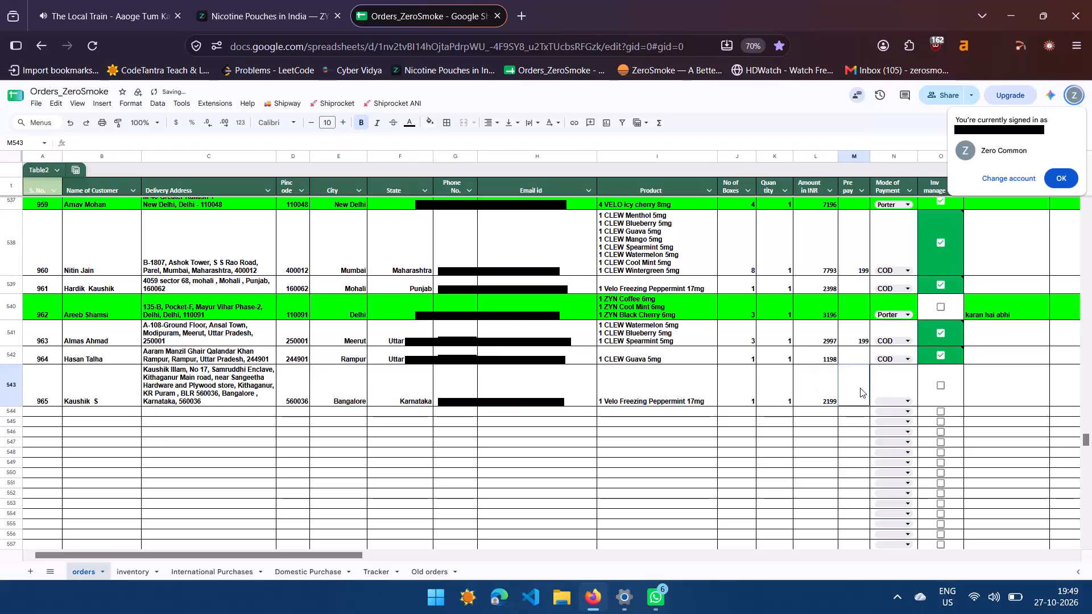
For order 965 in the orders sheet, enter a prepay of 199, set the mode of payment to COD and tick its inventory management checkbox.
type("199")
left_click(907, 402)
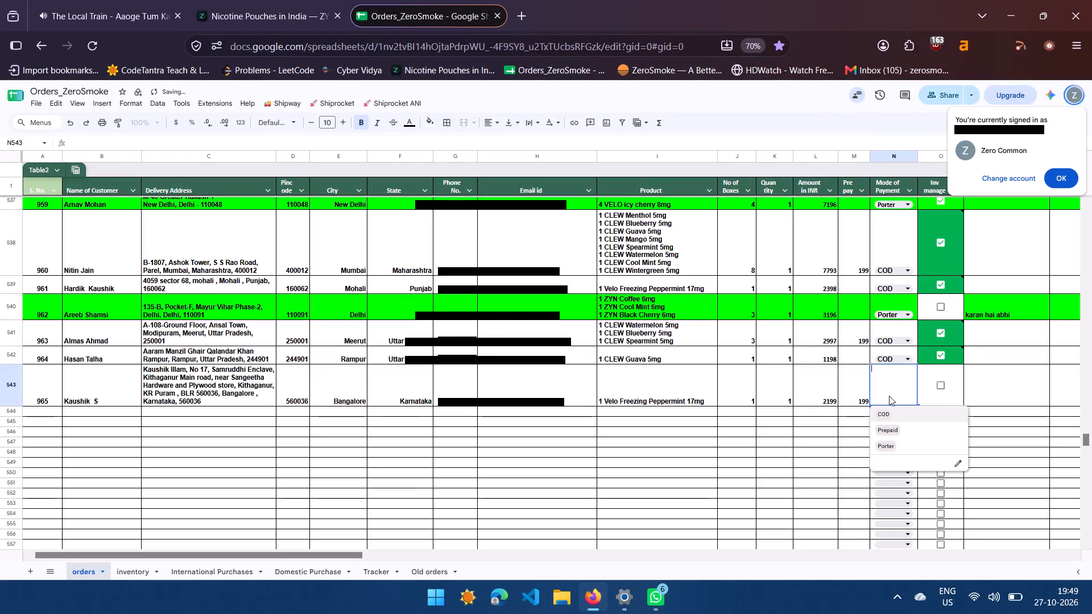
left_click(891, 404)
left_click(892, 414)
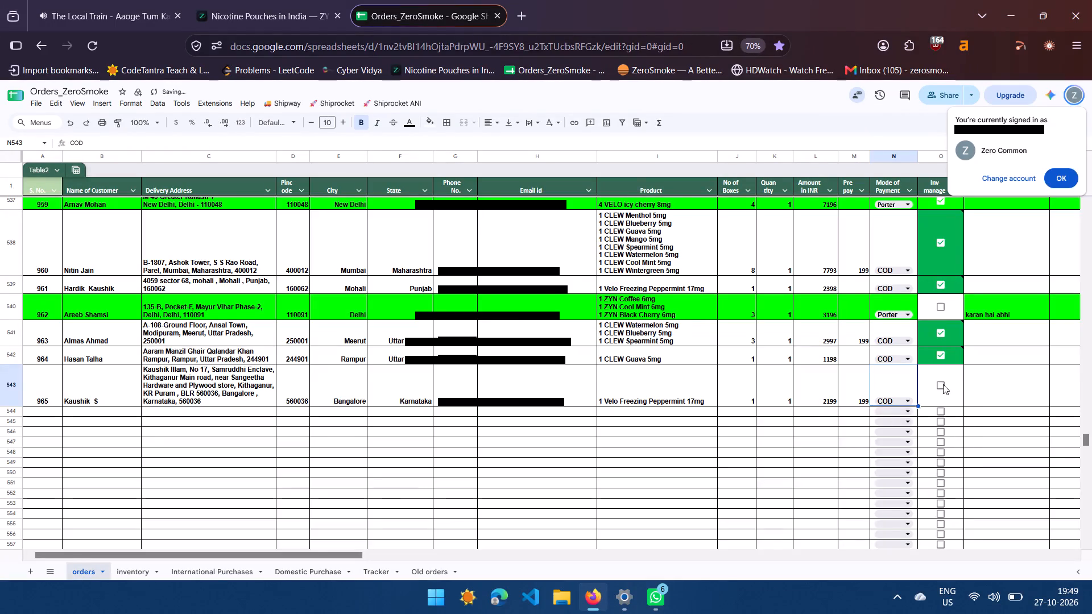
left_click(941, 385)
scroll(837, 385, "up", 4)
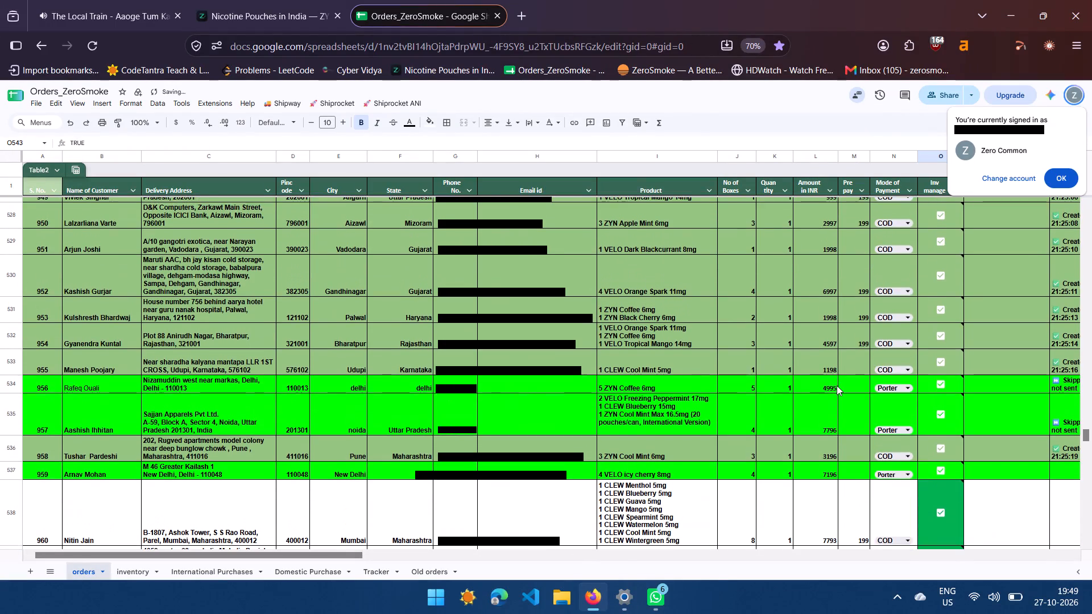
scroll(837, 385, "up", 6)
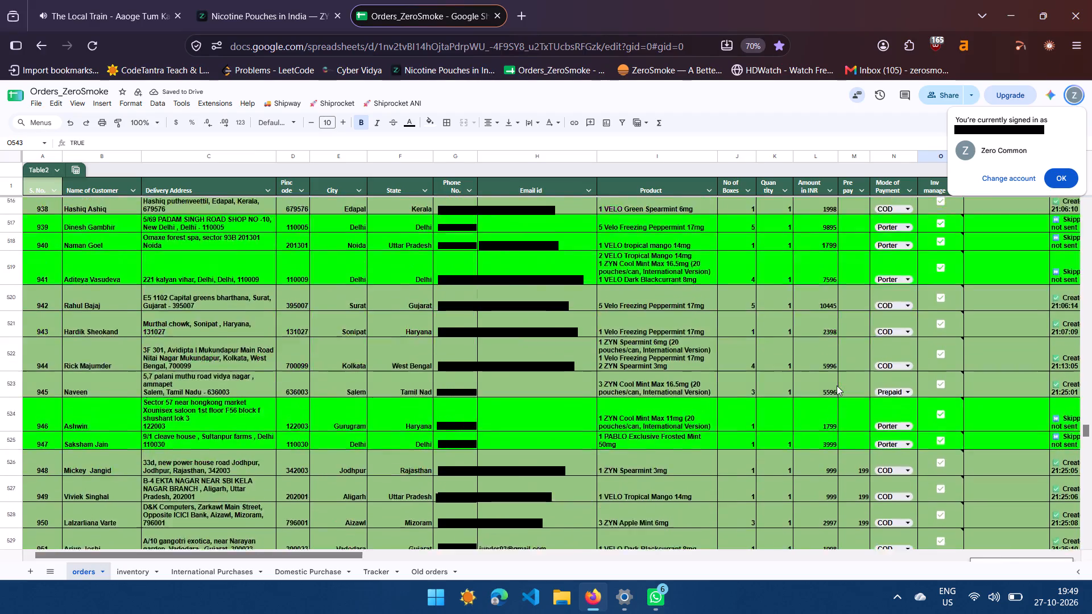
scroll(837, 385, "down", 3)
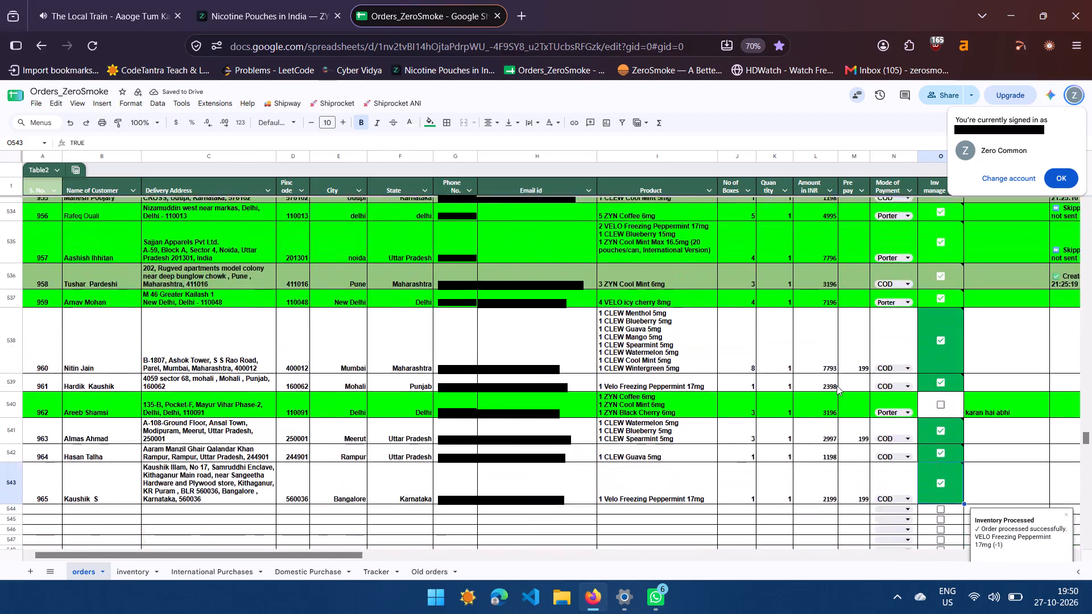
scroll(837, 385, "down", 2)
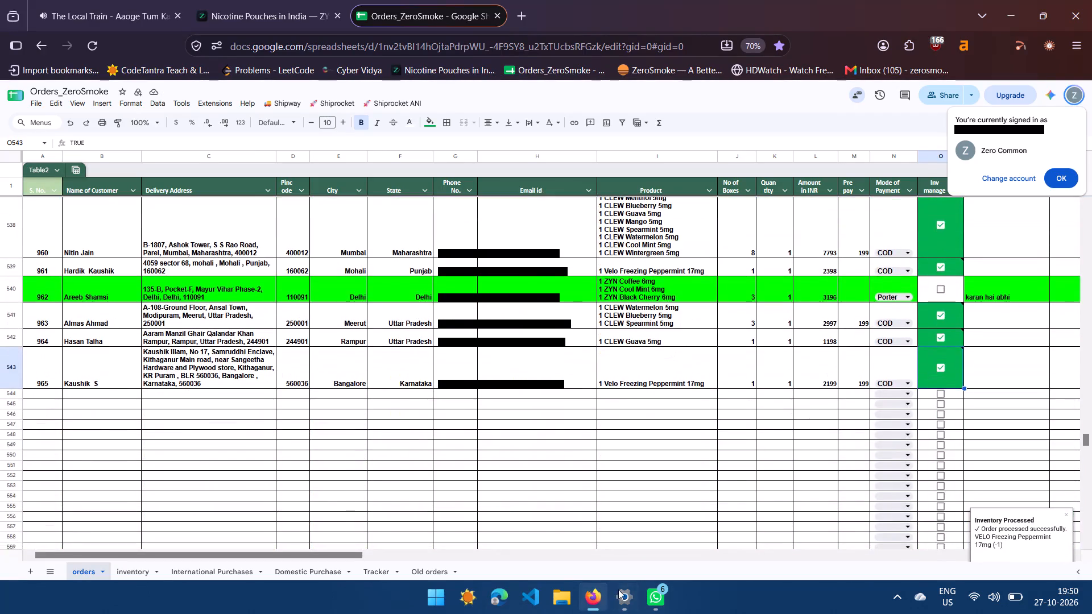
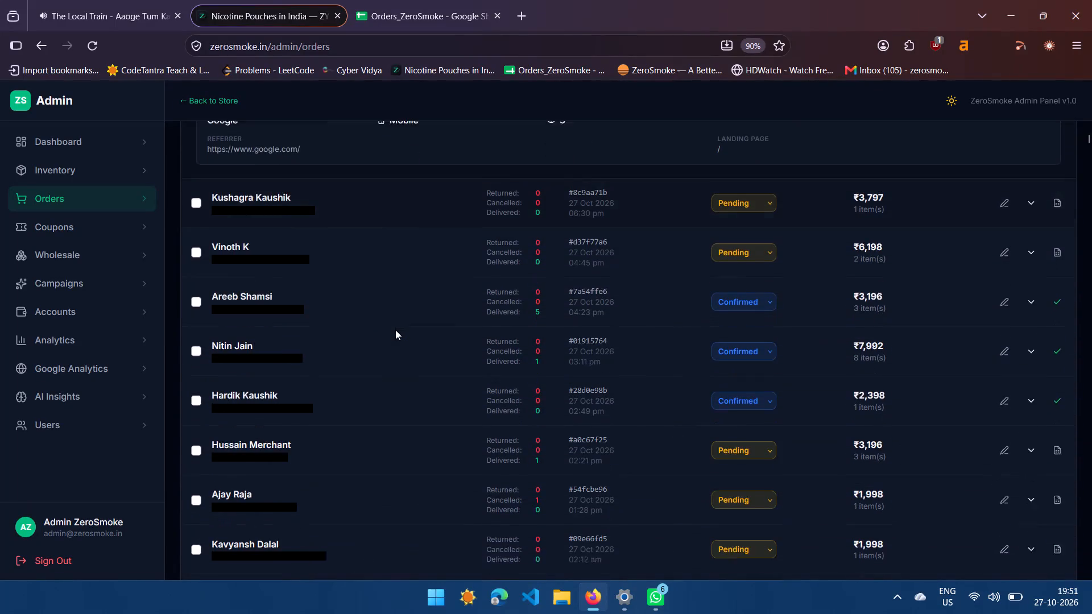
left_click(1033, 191)
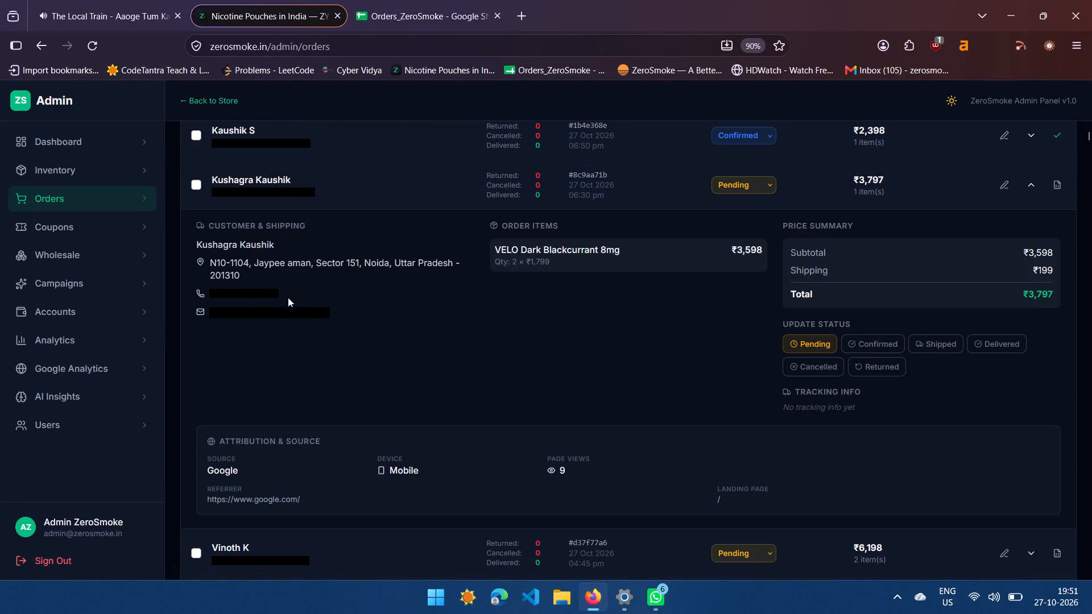
left_click_drag(297, 299, 213, 298)
key("ctrl+c")
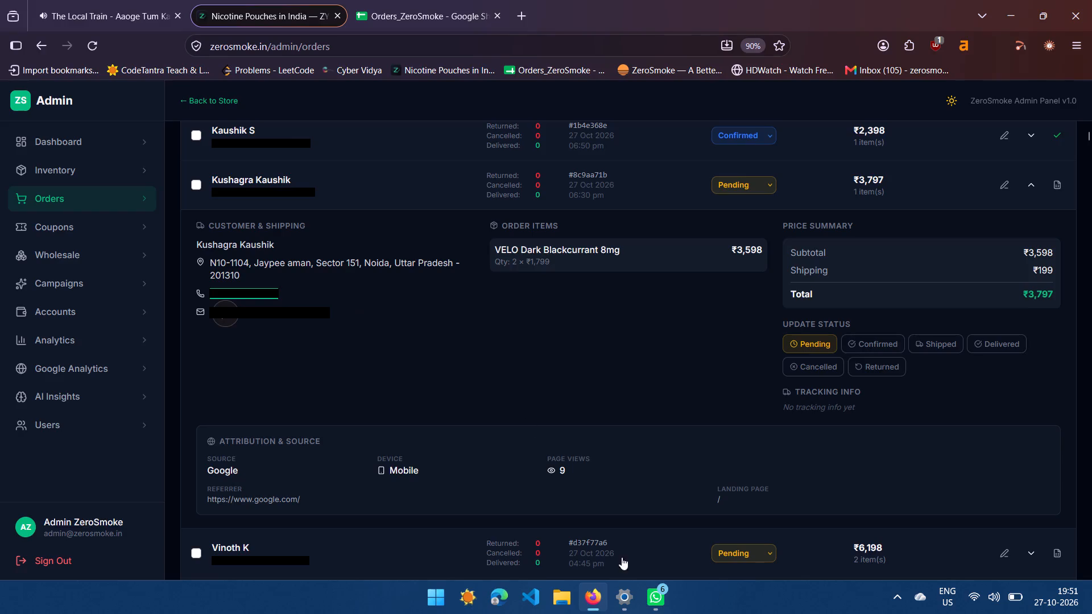
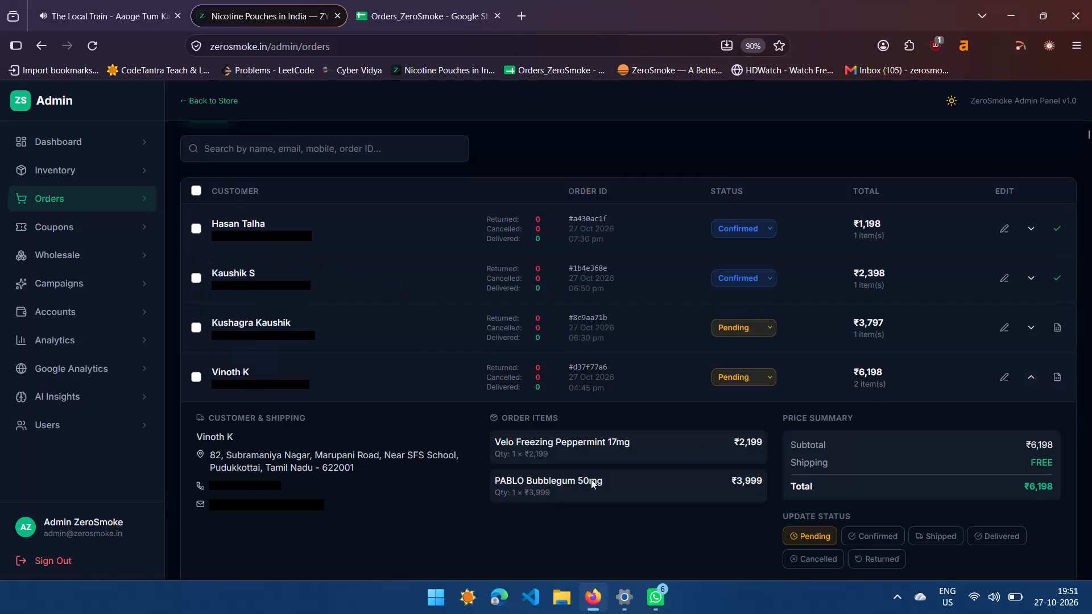
left_click_drag(296, 475, 383, 480)
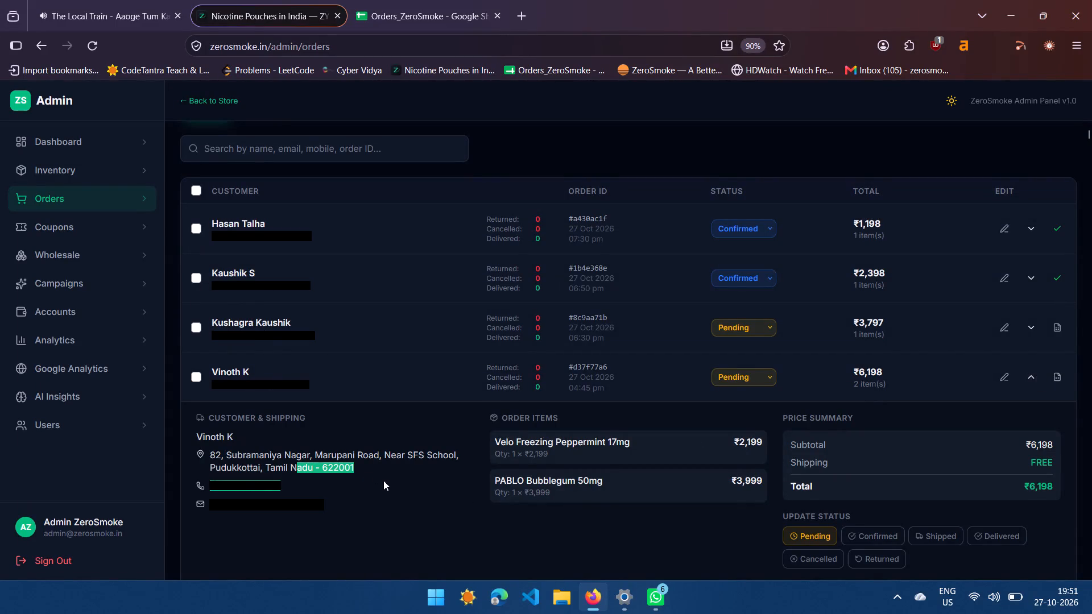
left_click_drag(383, 480, 362, 489)
left_click(362, 489)
left_click_drag(362, 489, 202, 495)
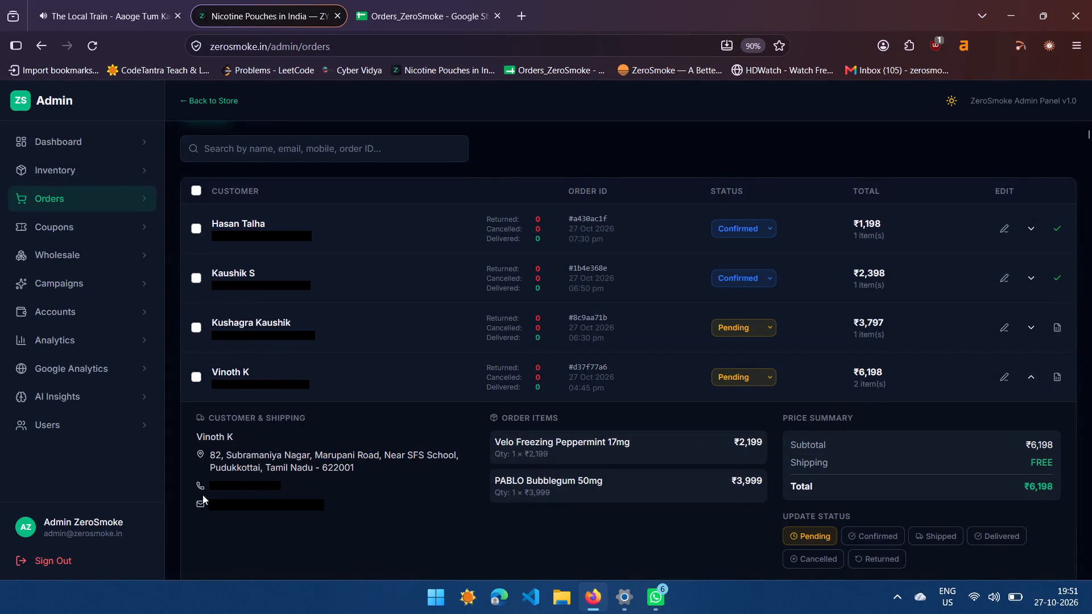
left_click_drag(202, 495, 213, 491)
key("ctrl+c")
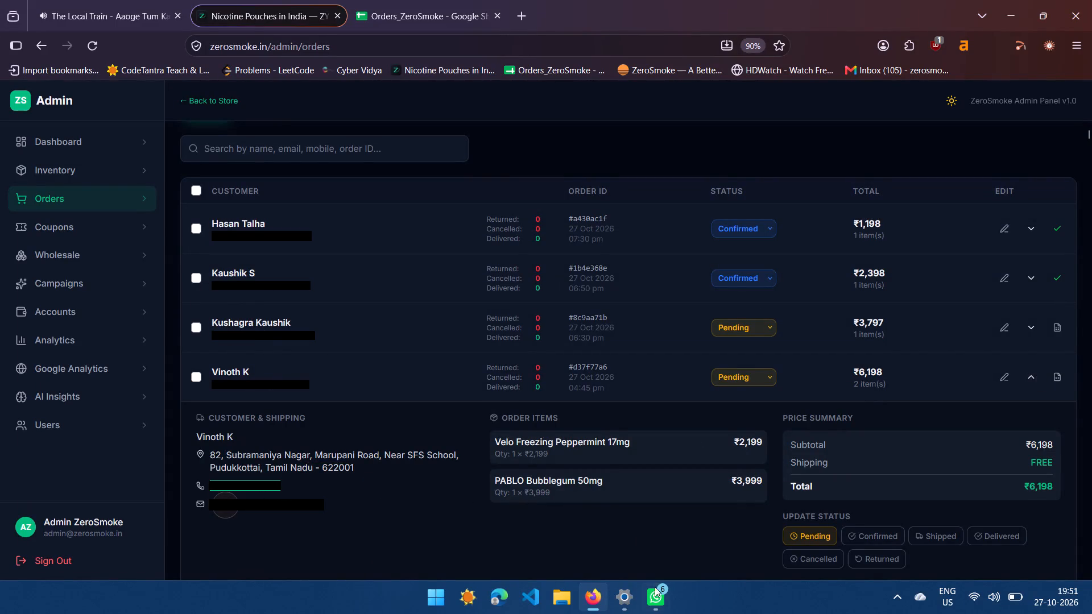
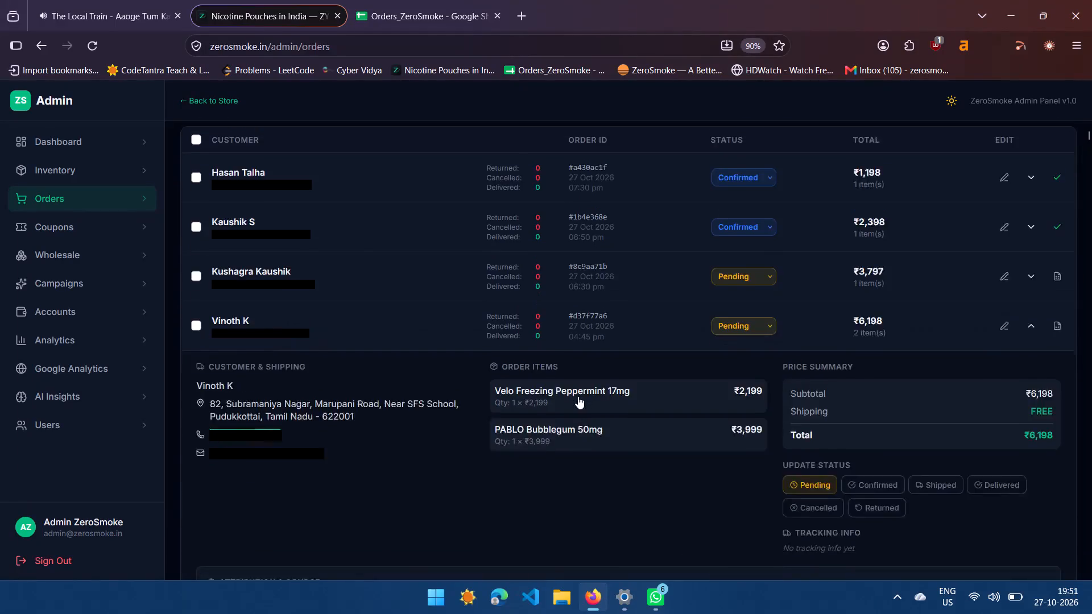
scroll(578, 396, "down", 4)
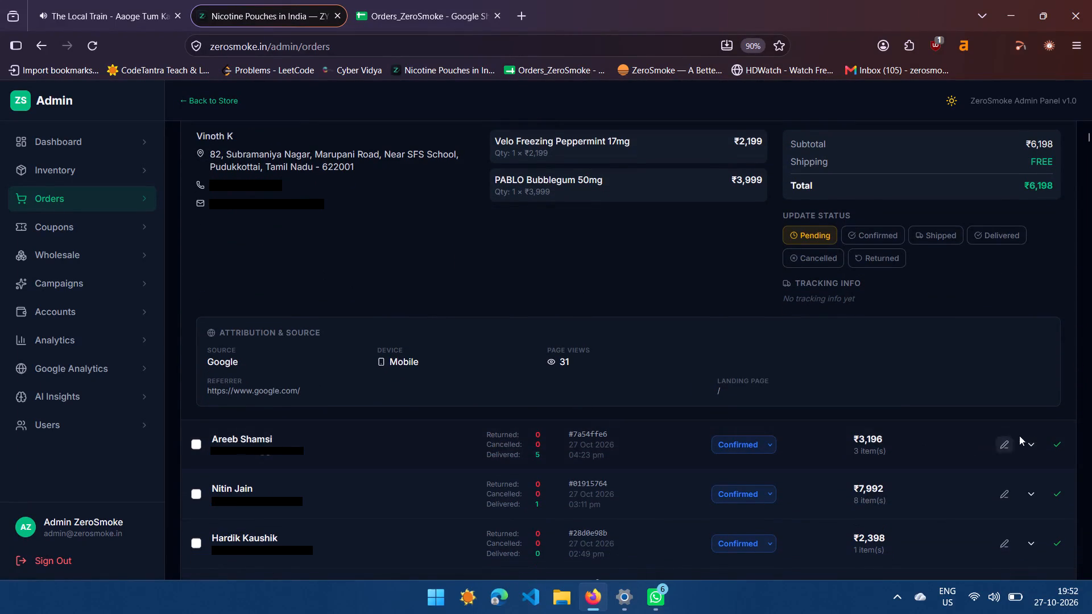
left_click(1031, 446)
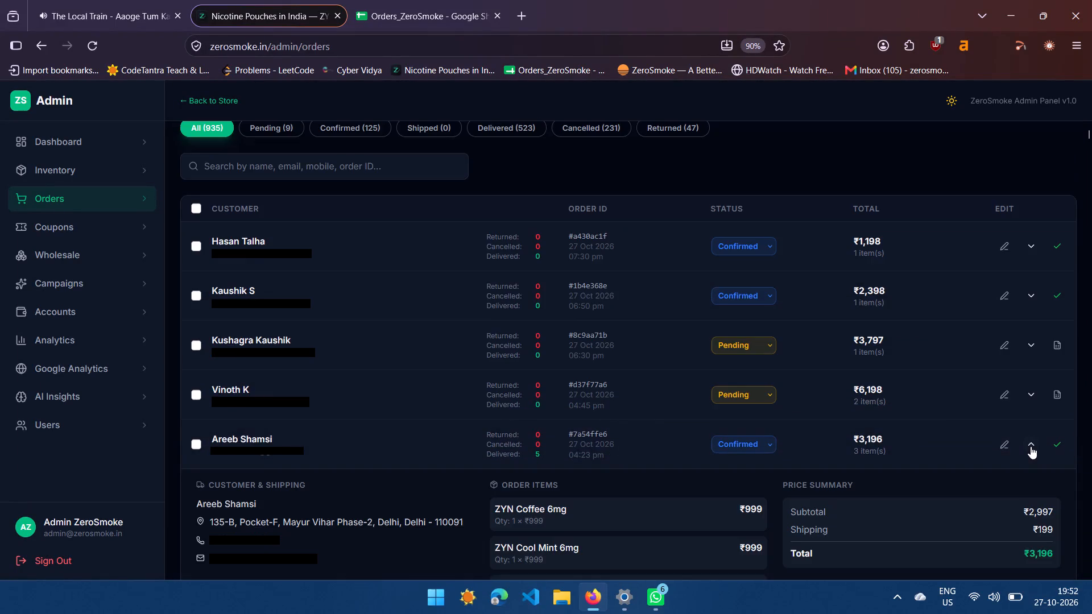
scroll(1031, 446, "down", 2)
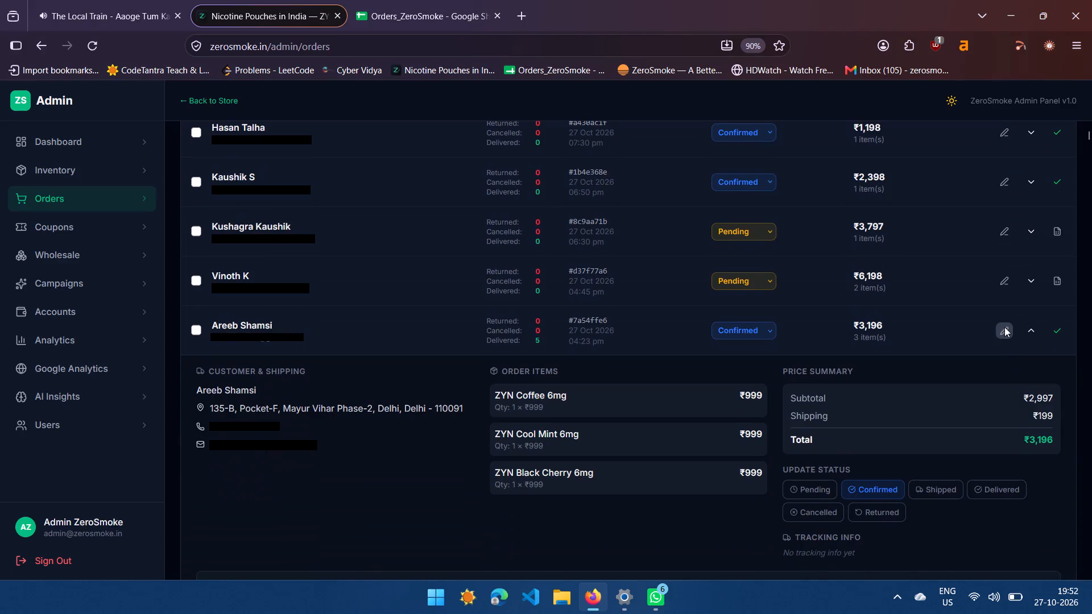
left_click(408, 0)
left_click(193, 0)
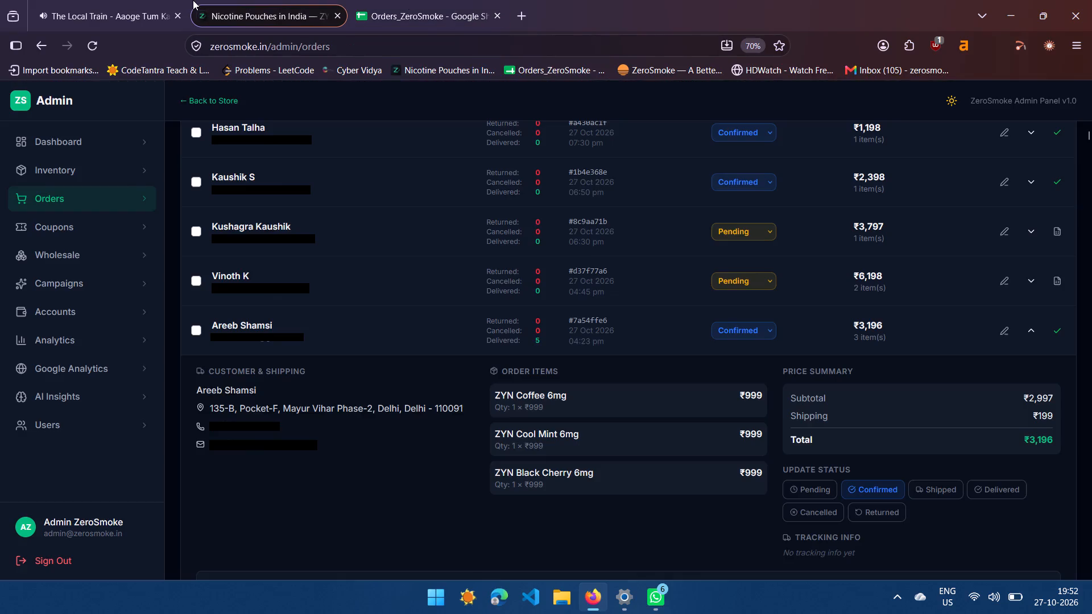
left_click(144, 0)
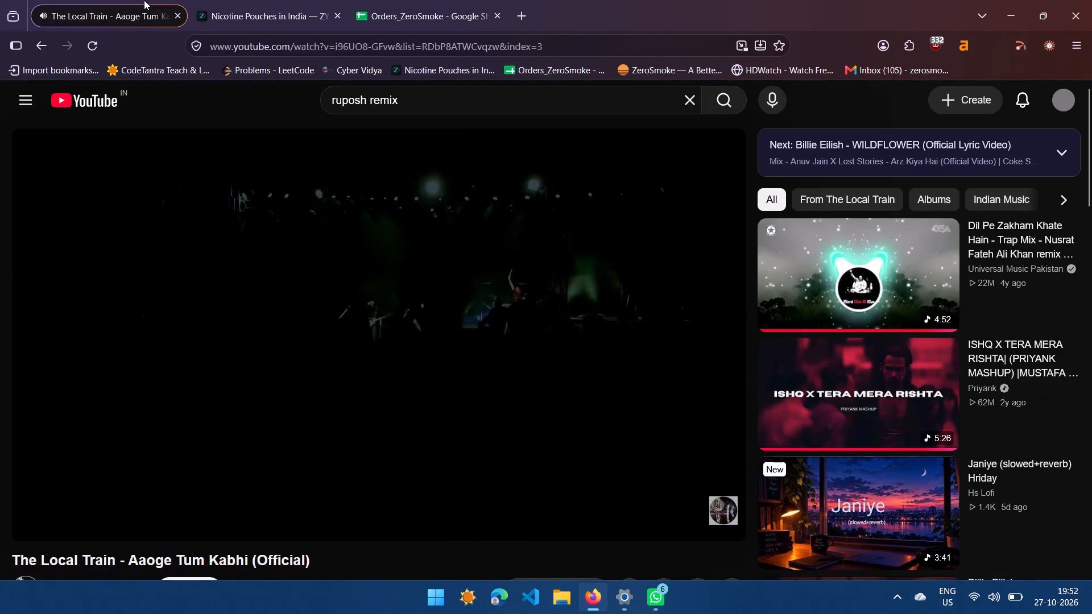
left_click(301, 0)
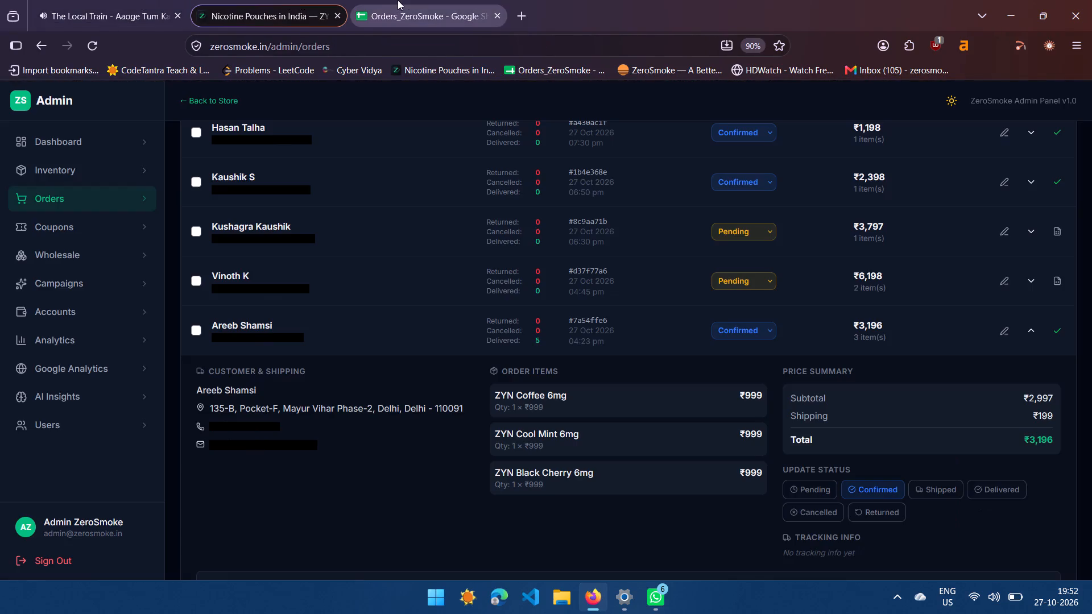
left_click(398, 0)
Switch to YouTube and play the "Bum Baa Diga Diga" music video from the recommended videos.
left_click(121, 0)
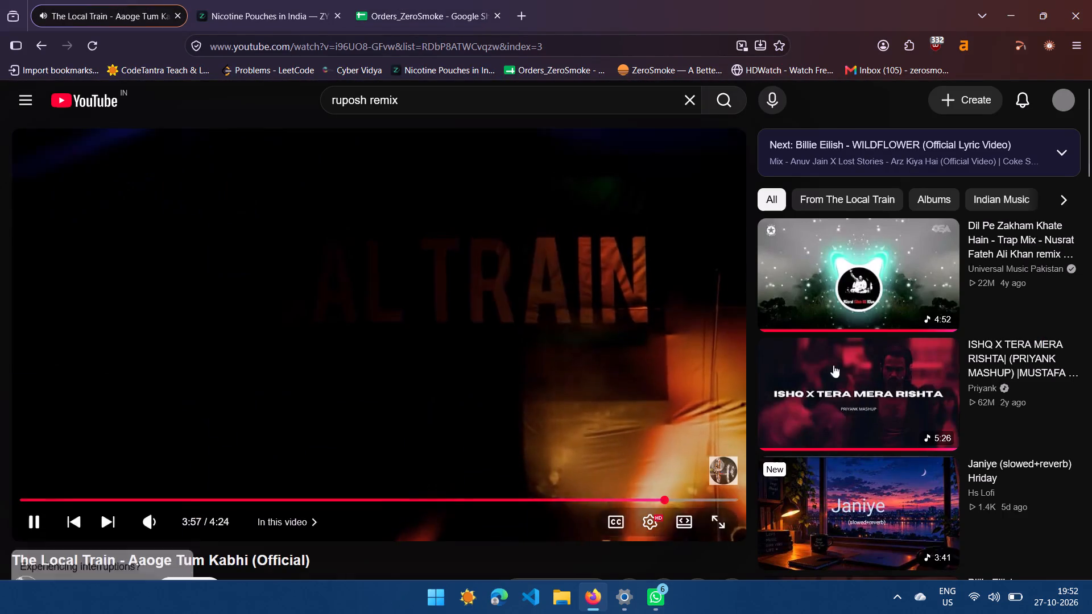
scroll(835, 385, "down", 3)
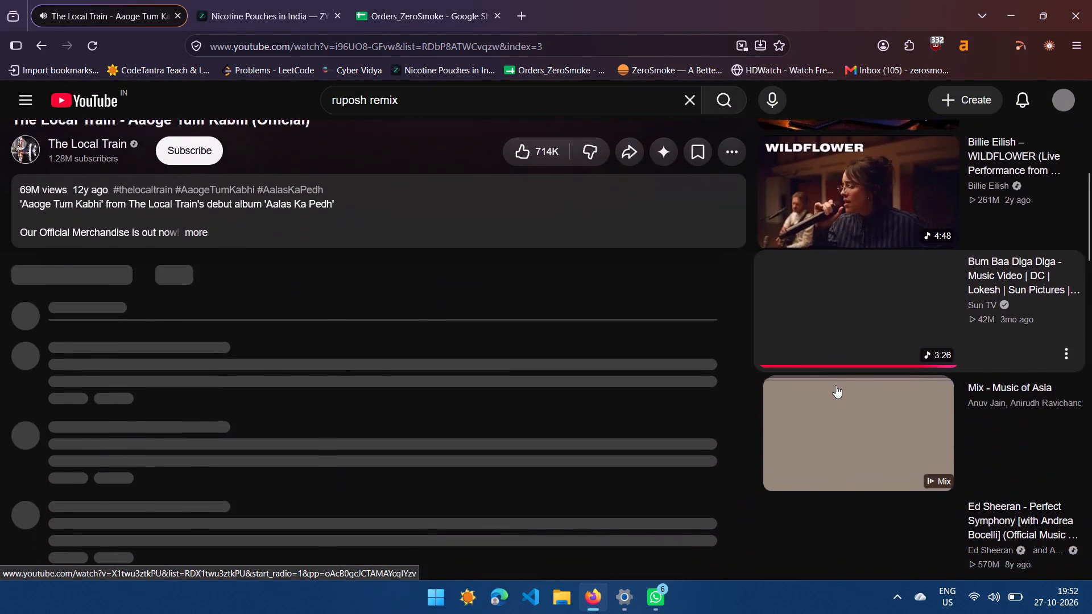
left_click(869, 190)
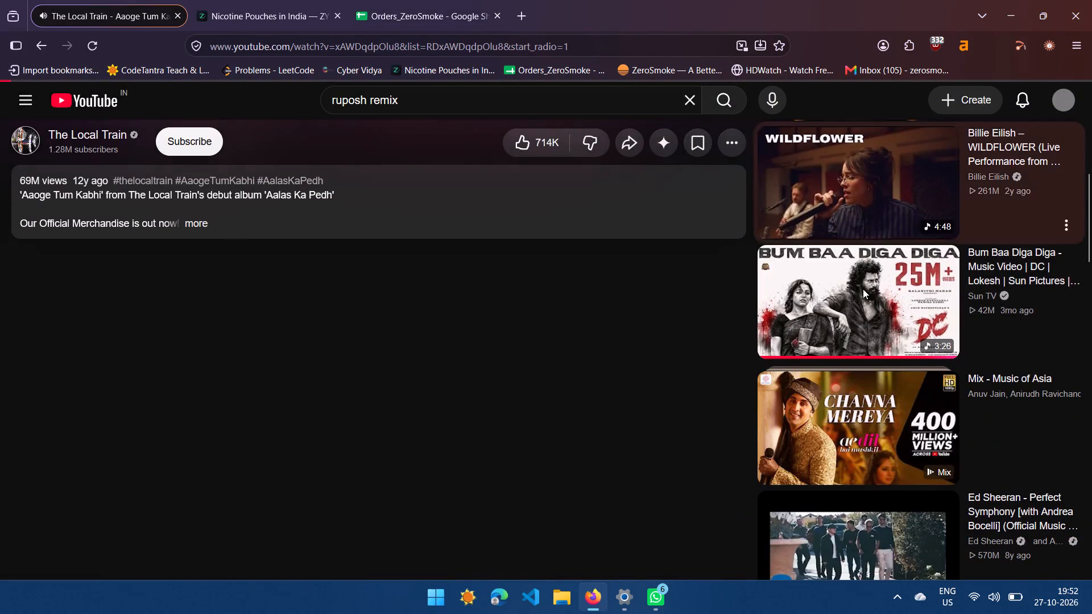
left_click(862, 300)
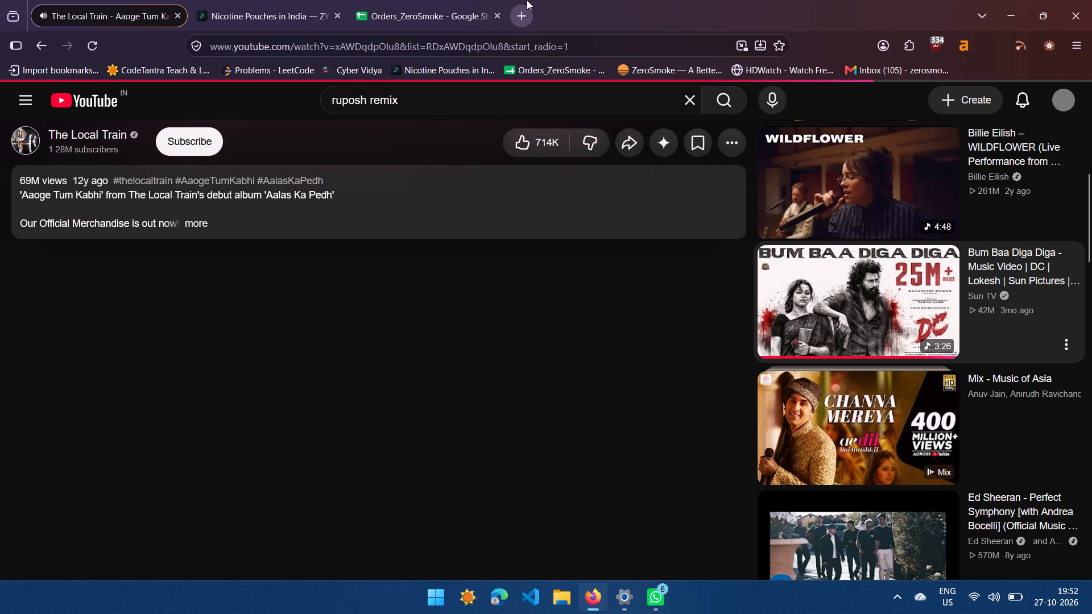
Switch to the orders sheet of the Orders_ZeroSmoke spreadsheet.
left_click(475, 0)
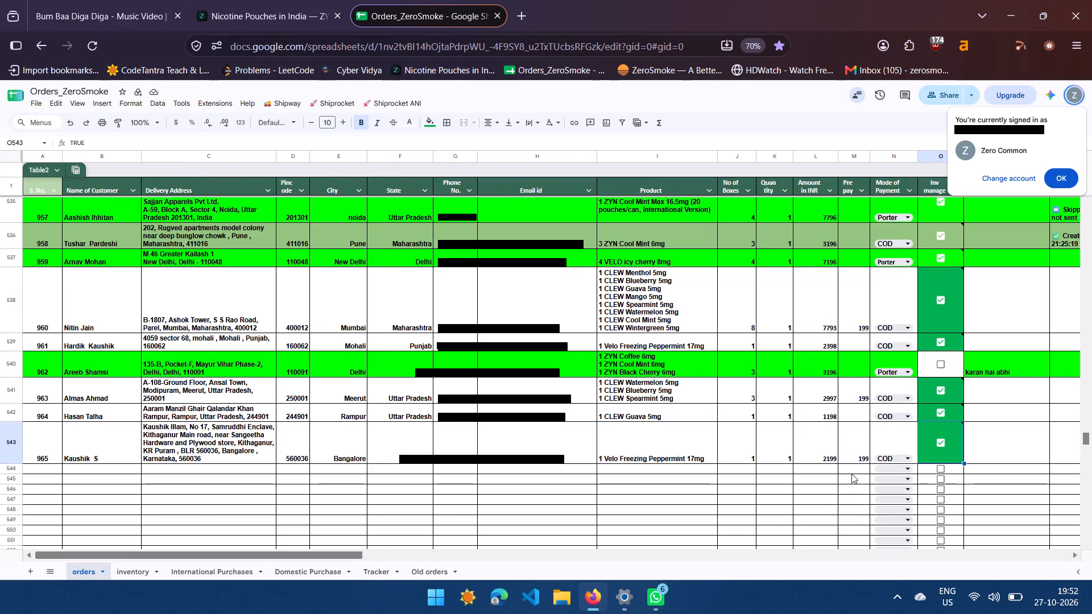
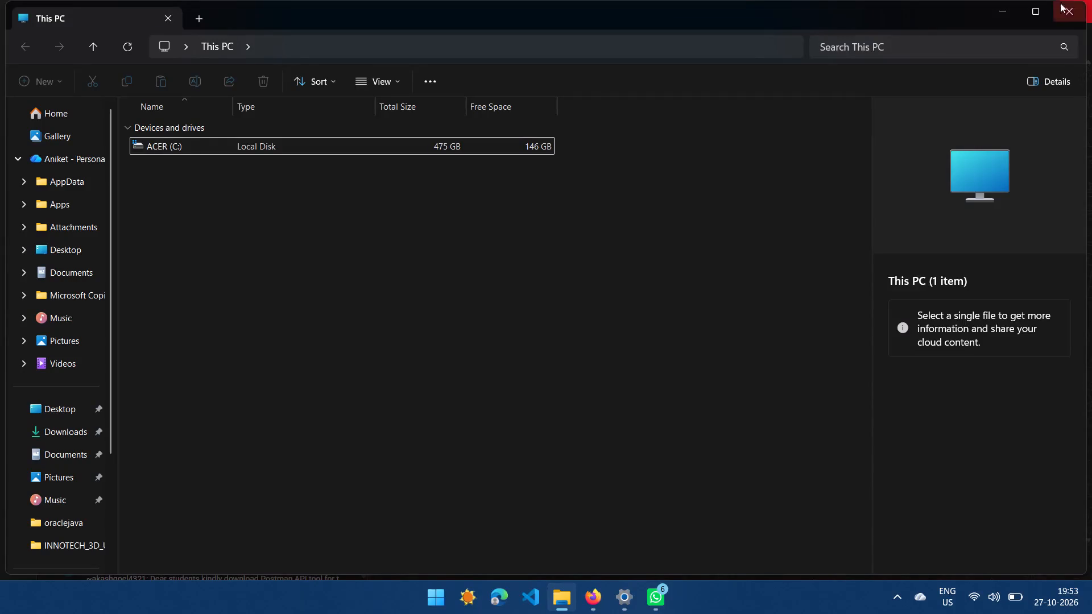
Close the File Explorer window showing This PC.
left_click(1063, 10)
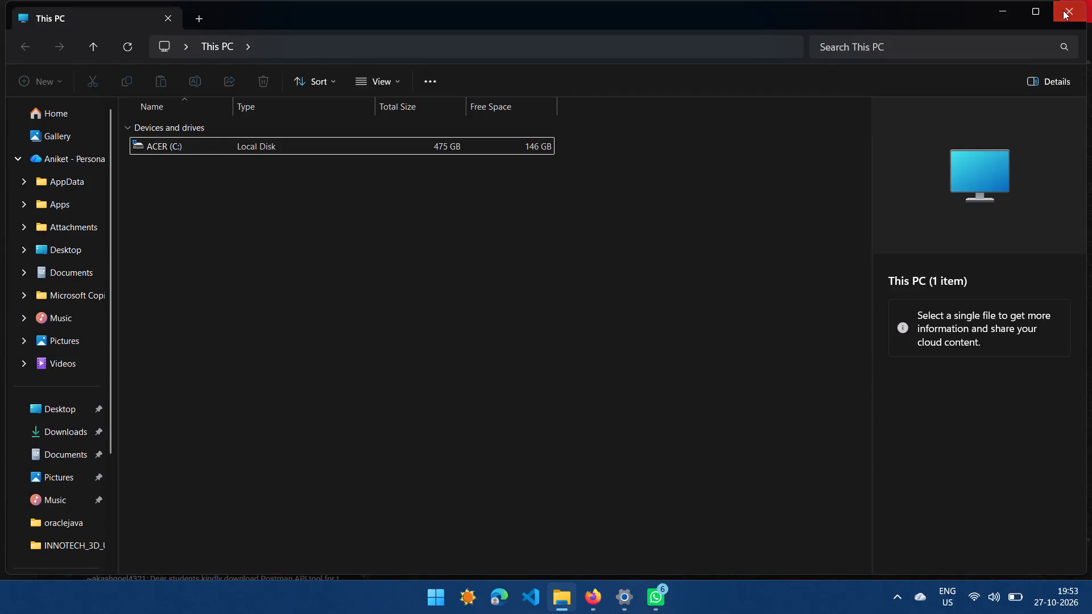
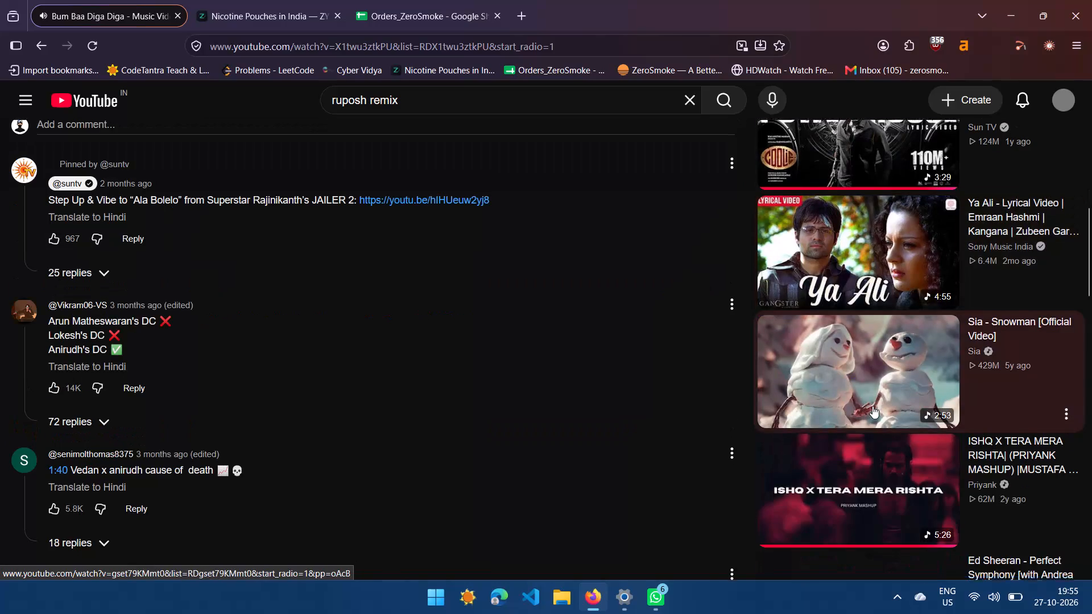
Browse the recommended videos beside the "Bum Baa Diga Diga" music video and open a different one to play.
scroll(872, 406, "up", 3)
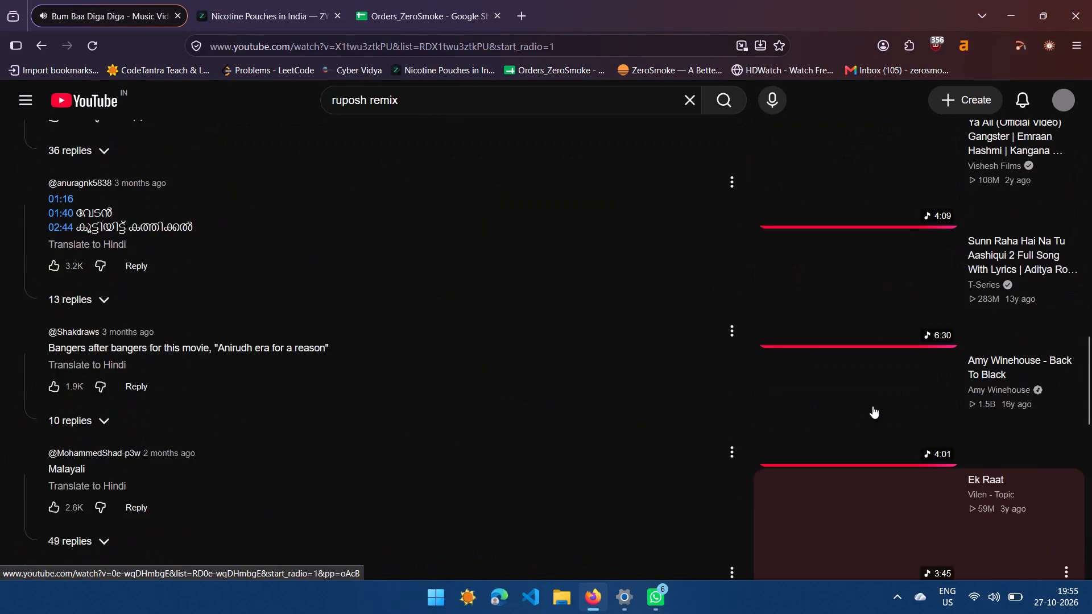
scroll(872, 406, "up", 2)
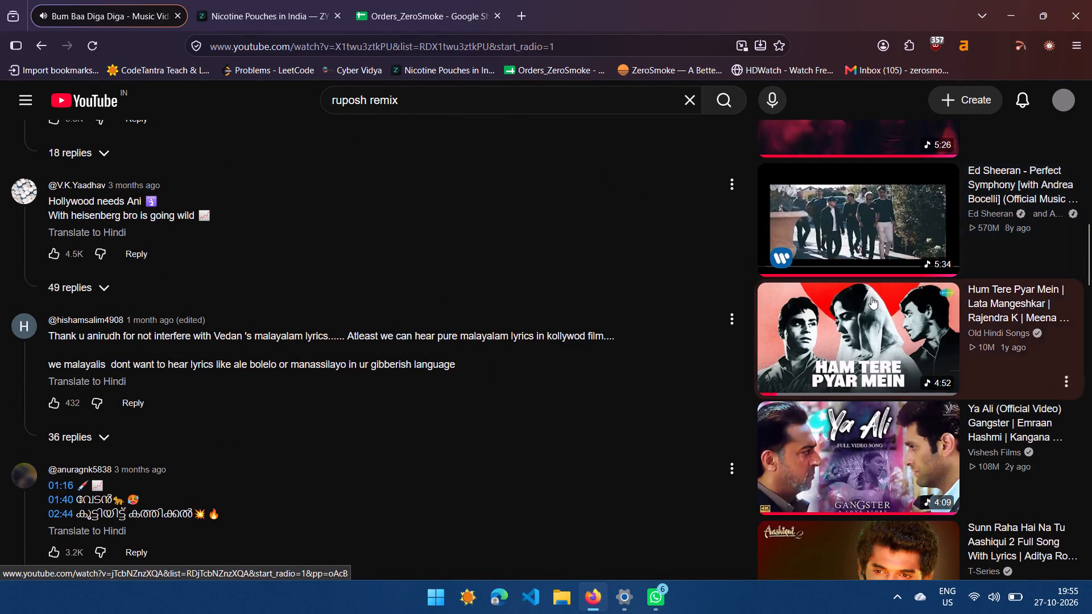
scroll(871, 297, "up", 1)
left_click(872, 496)
scroll(872, 324, "up", 5)
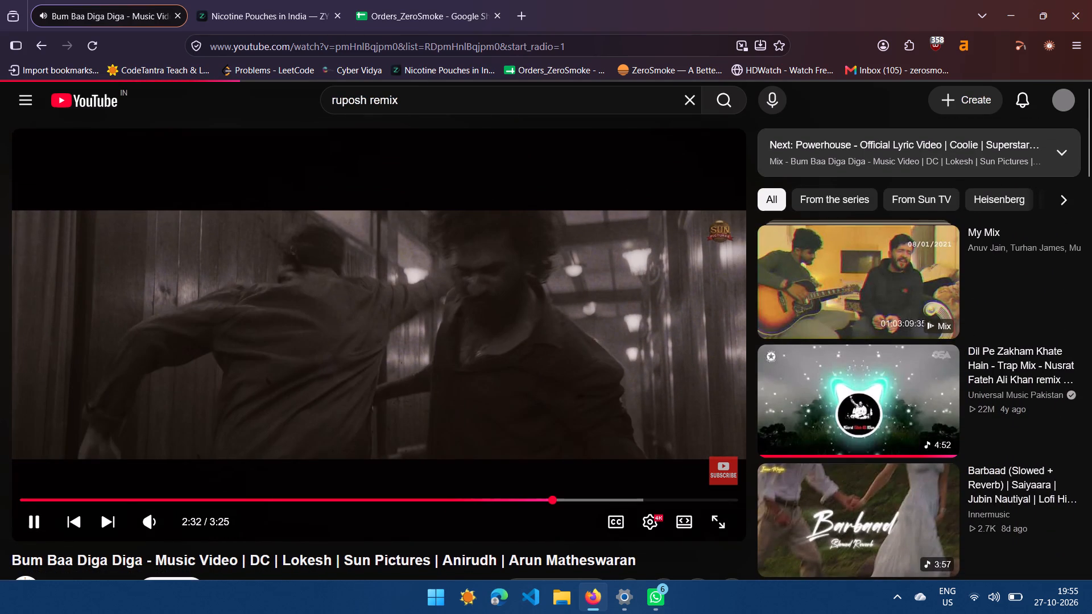
left_click(415, 23)
left_click(300, 0)
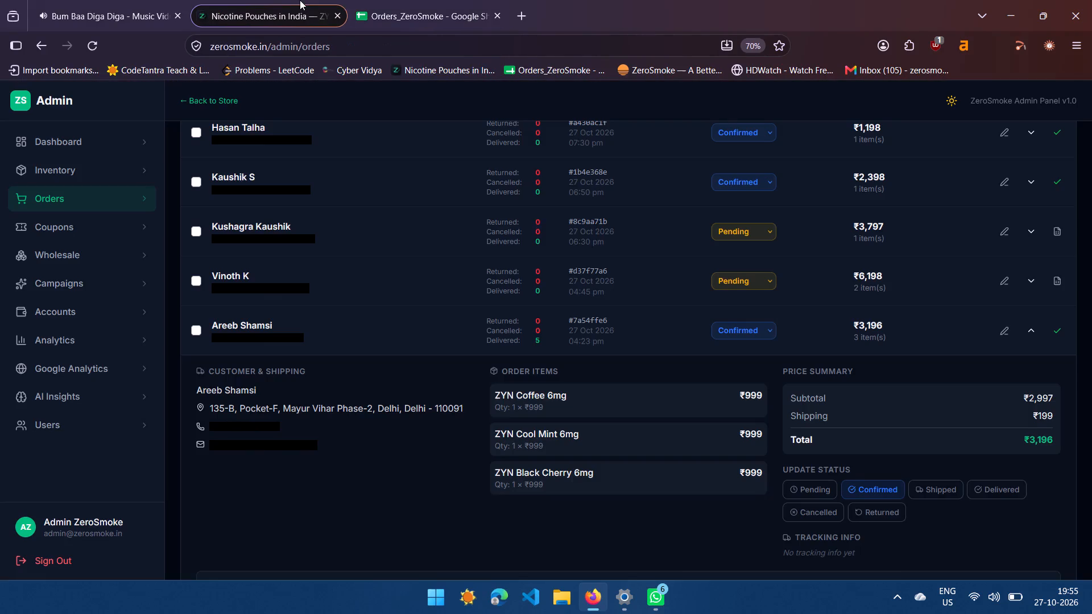
scroll(594, 249, "up", 7)
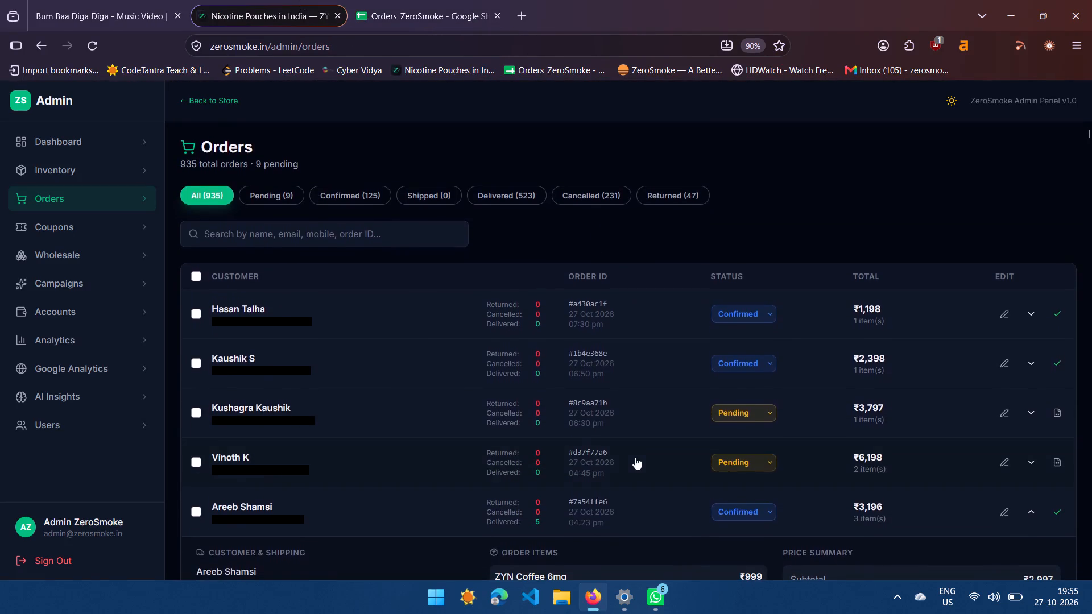
left_click(1035, 418)
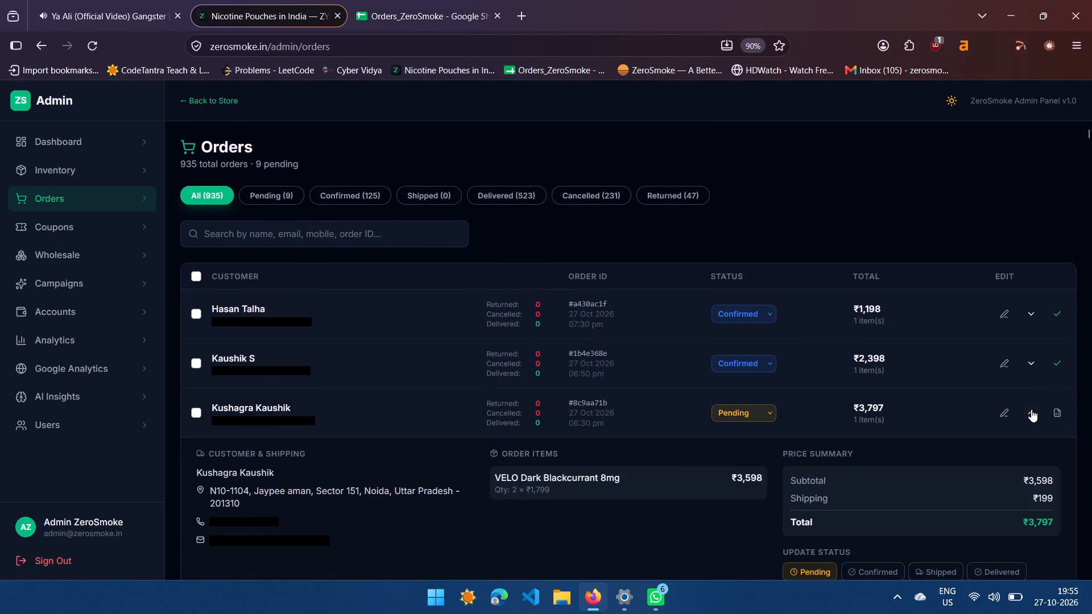
scroll(1031, 409, "down", 4)
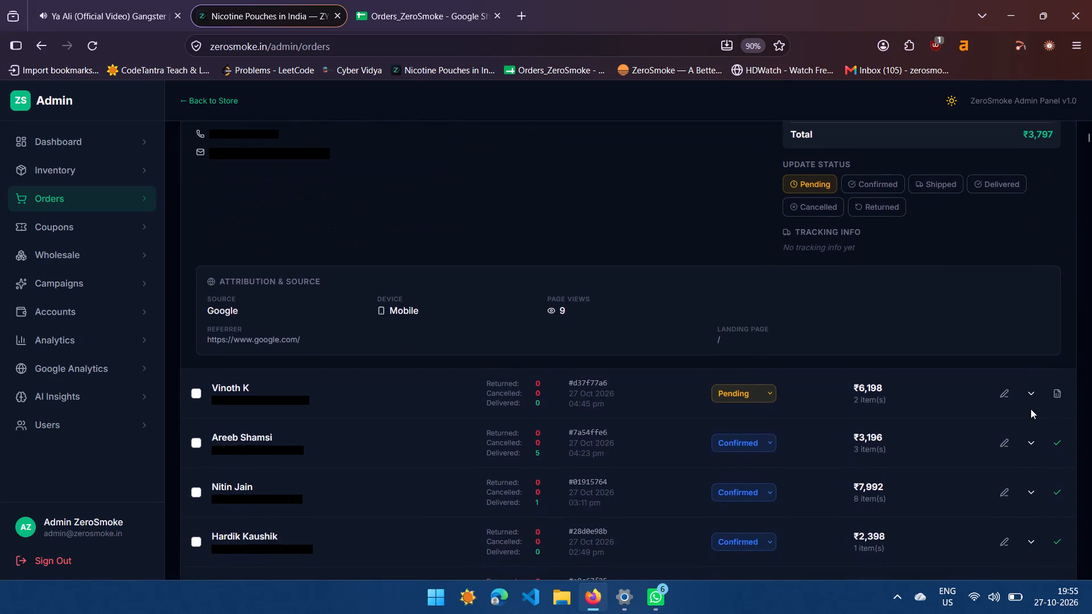
left_click(1032, 387)
scroll(1032, 387, "down", 1)
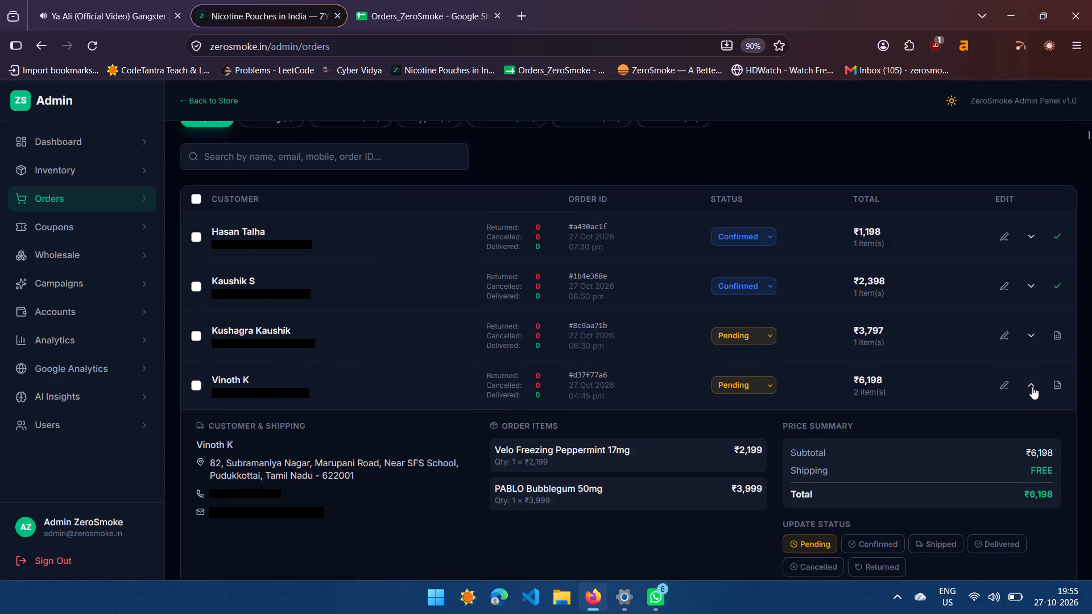
scroll(1032, 387, "down", 10)
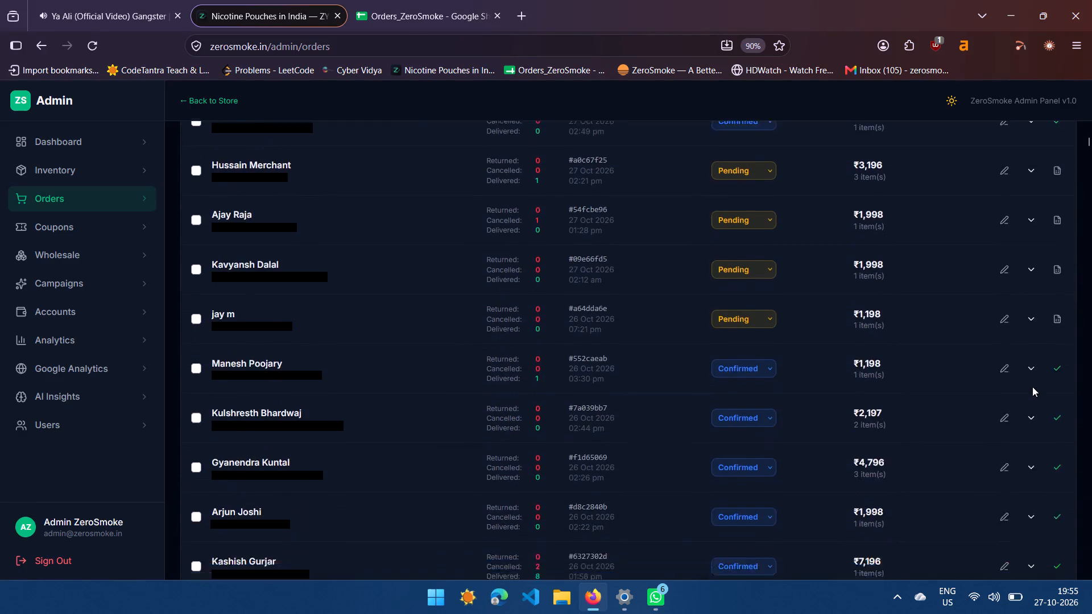
left_click(1029, 286)
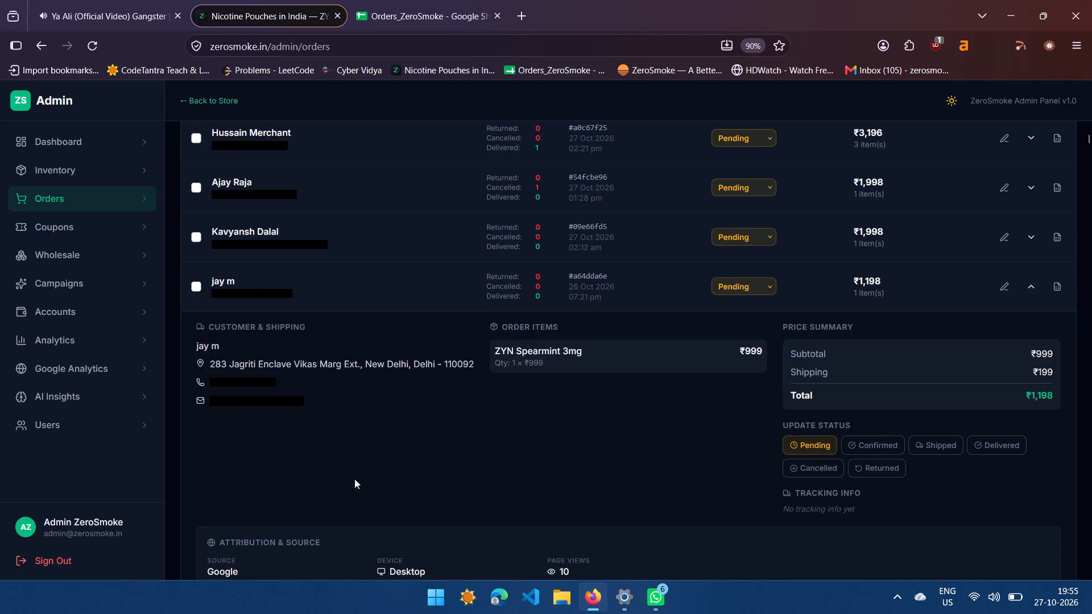
left_click_drag(283, 384, 249, 378)
left_click_drag(249, 378, 225, 381)
key("ctrl+c")
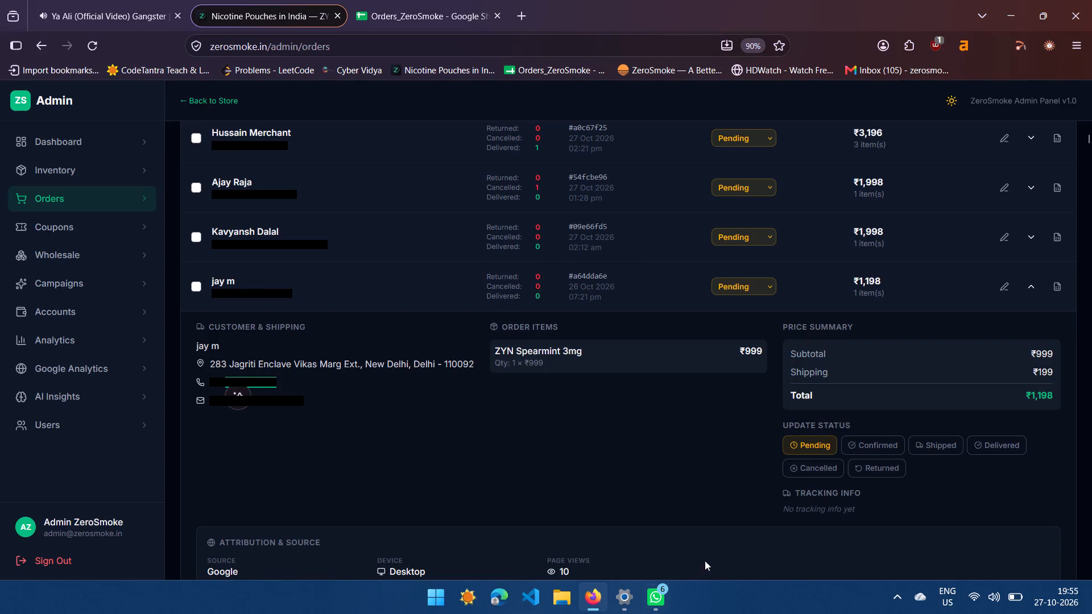
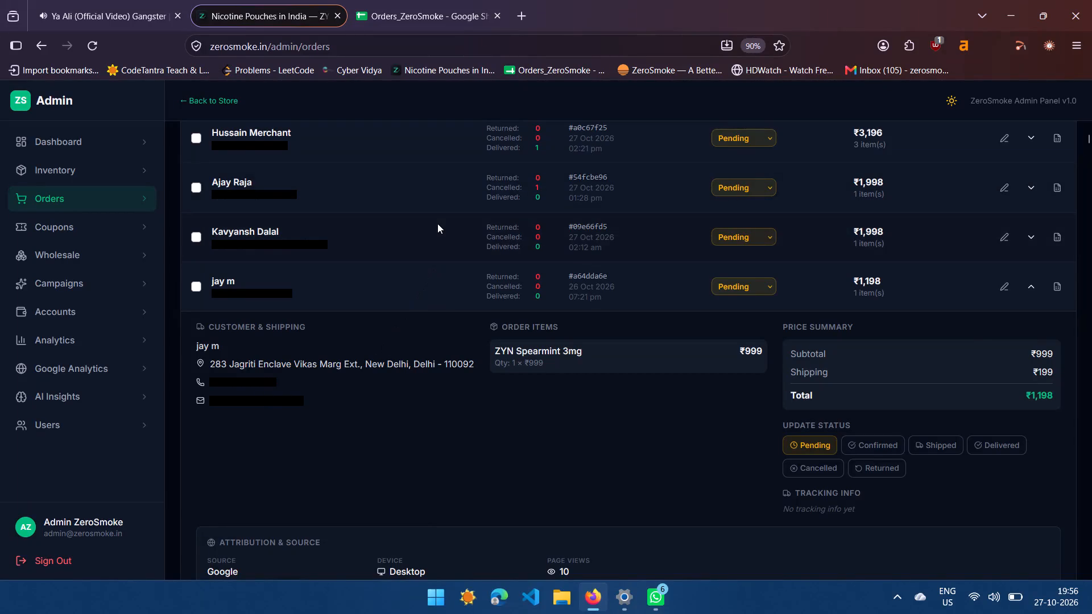
left_click(1028, 236)
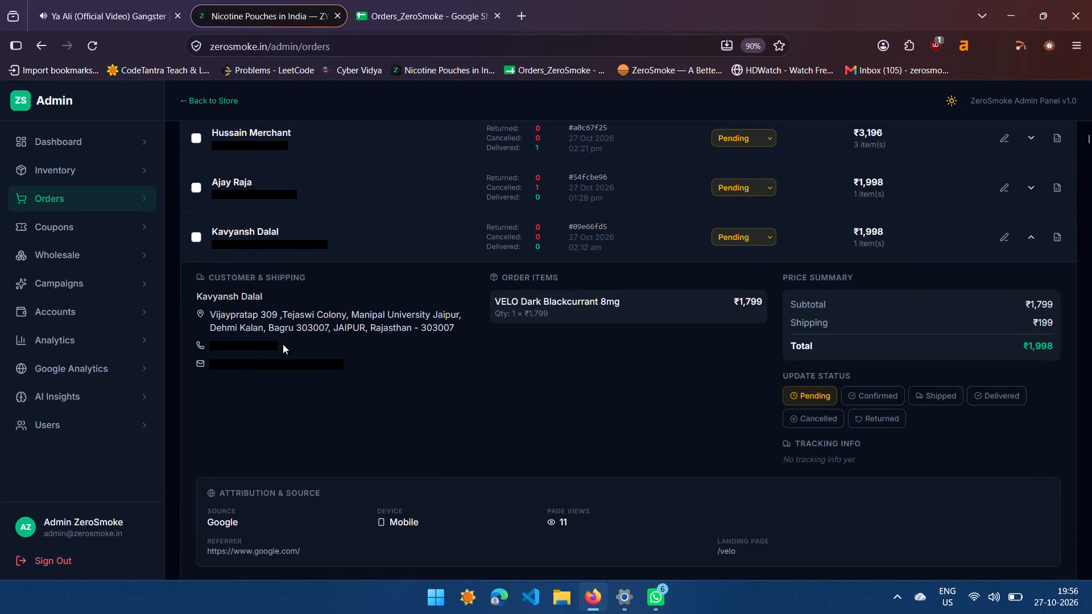
left_click_drag(283, 344, 228, 347)
left_click_drag(228, 347, 227, 350)
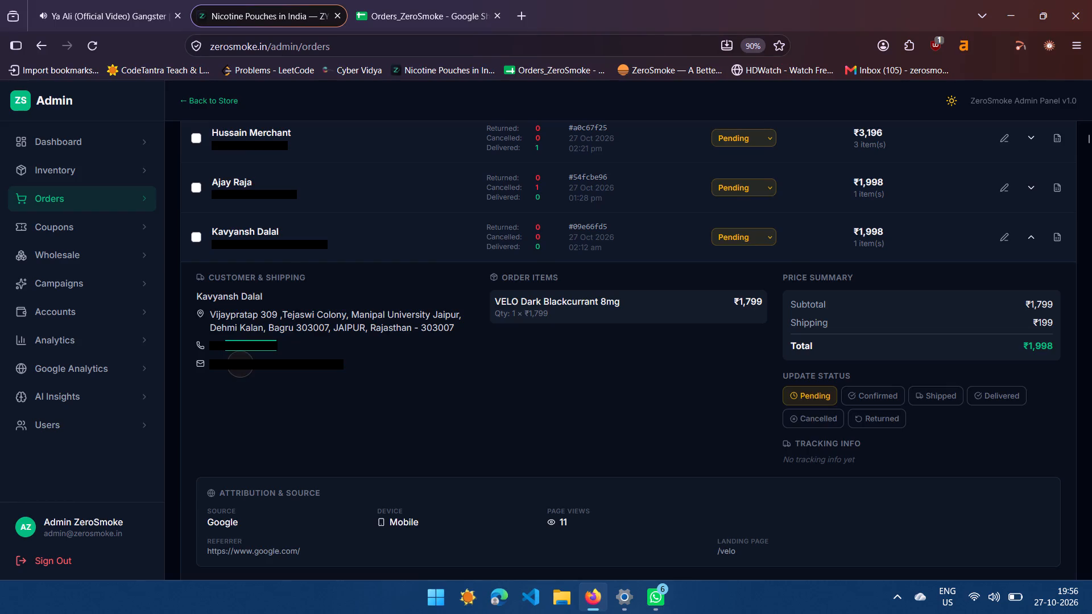
key("ctrl+c")
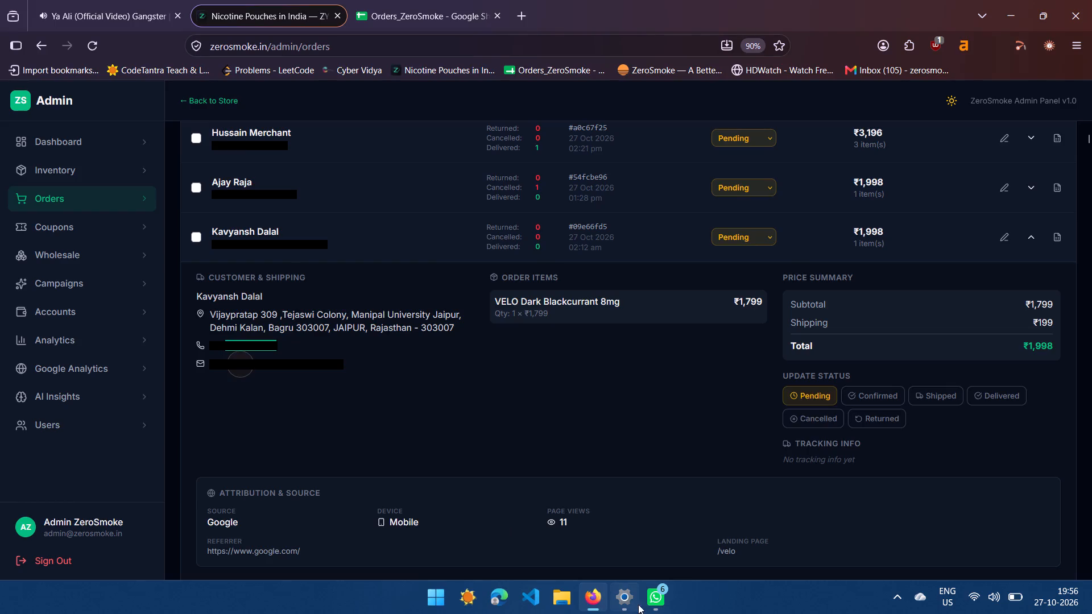
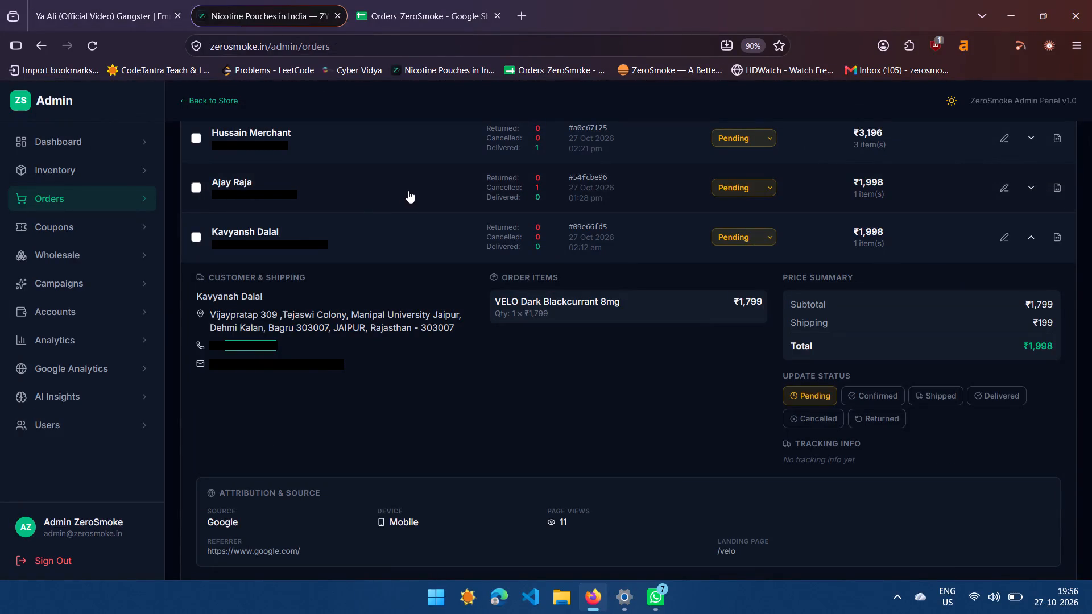
left_click(404, 142)
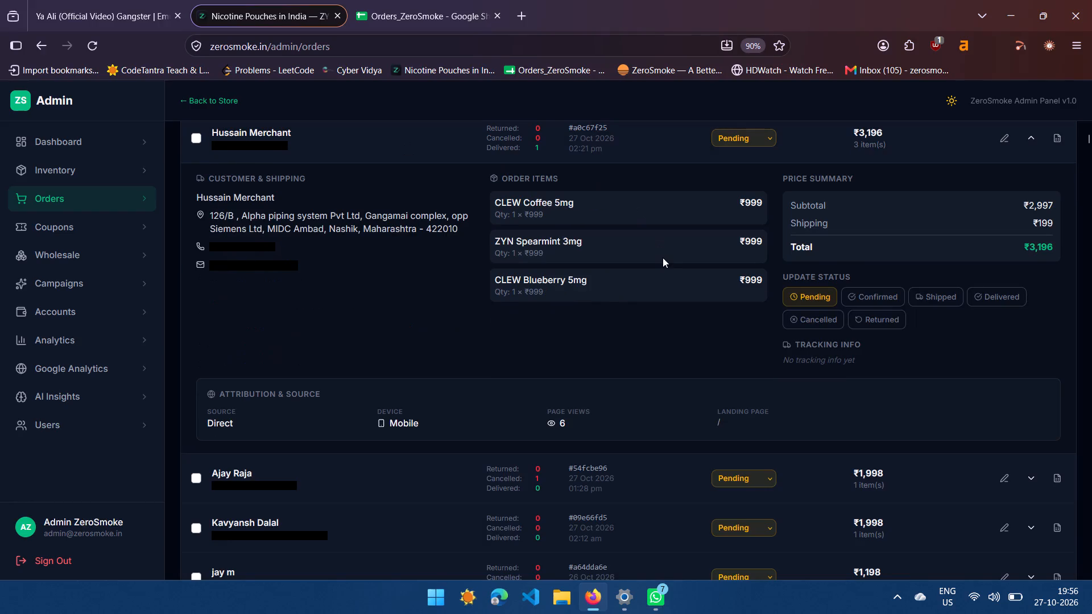
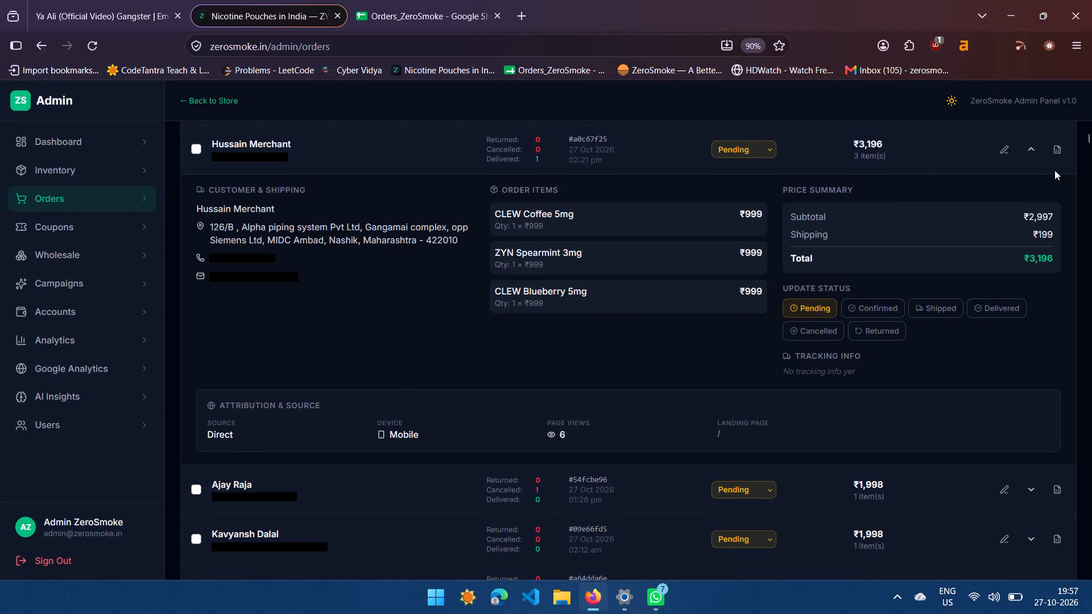
double_click(768, 146)
left_click(755, 183)
left_click(1061, 148)
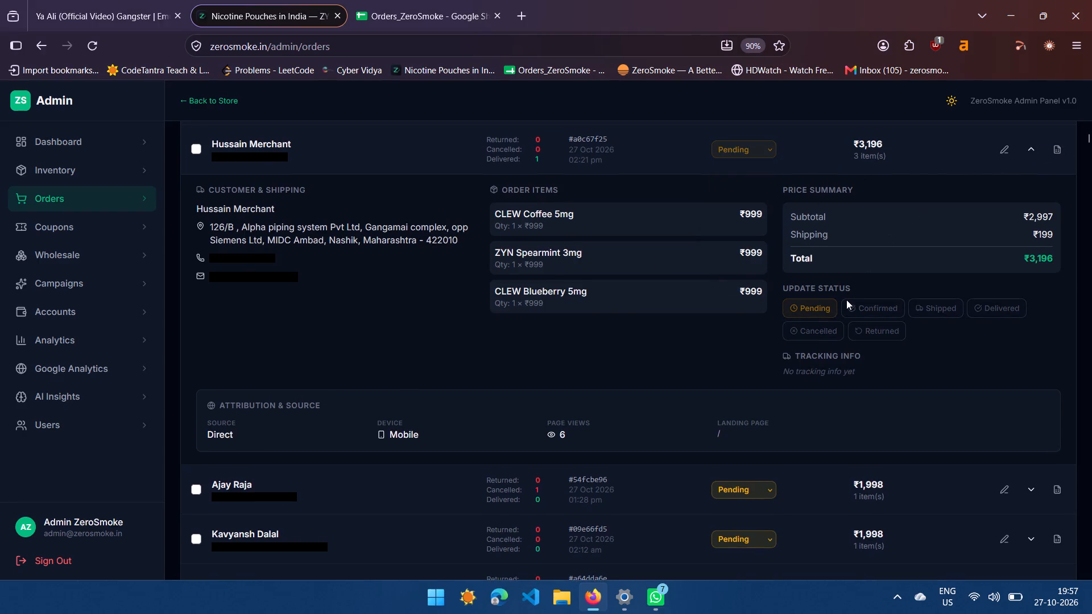
left_click(639, 512)
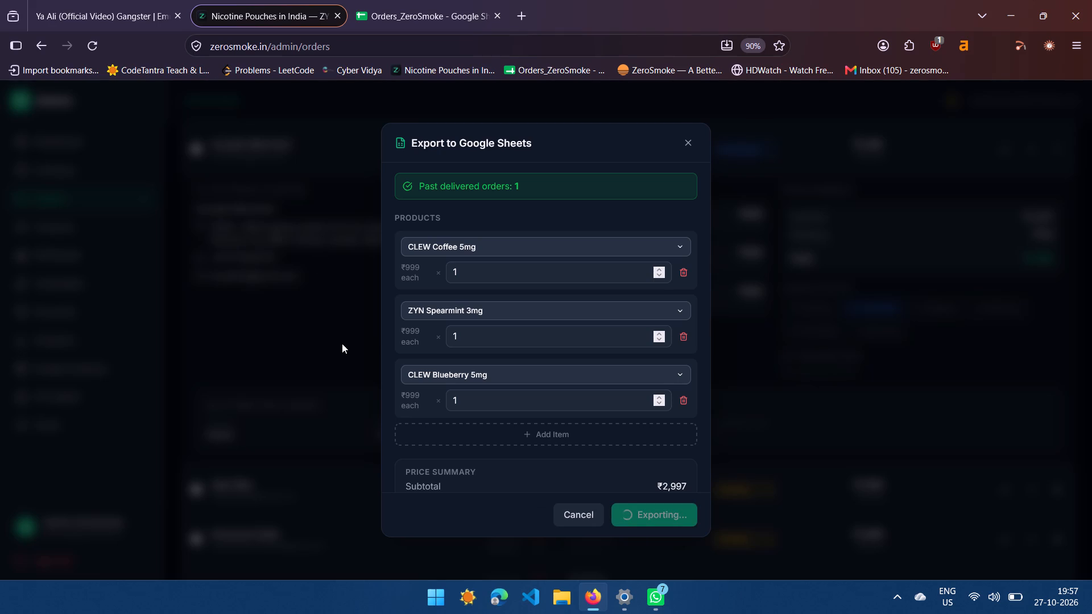
In the orders sheet, set row 544's mode of payment to COD and tick its inventory-managed checkbox.
left_click(454, 0)
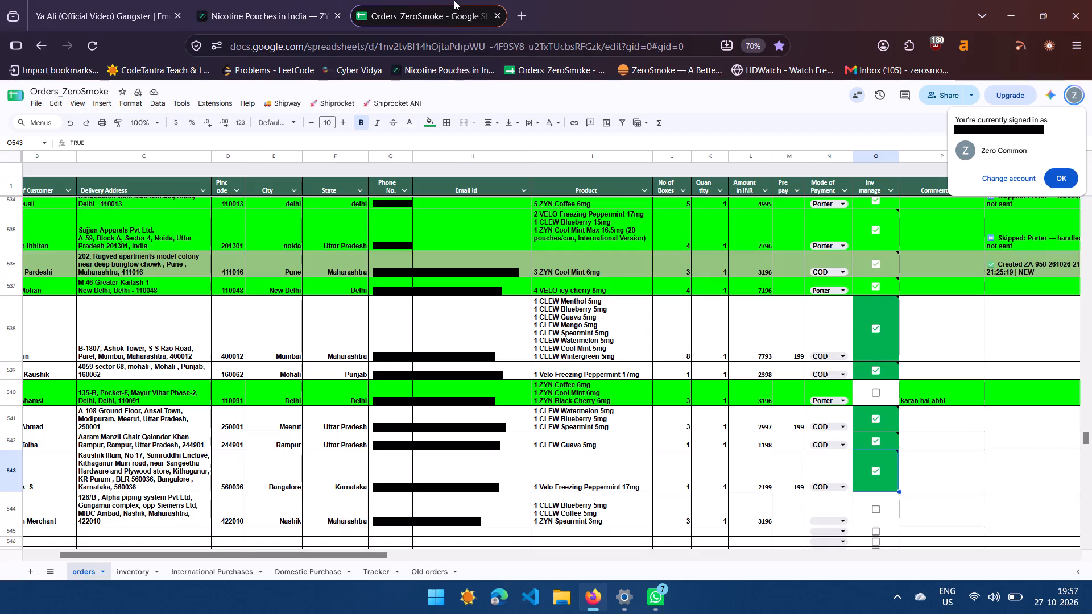
scroll(492, 419, "down", 3)
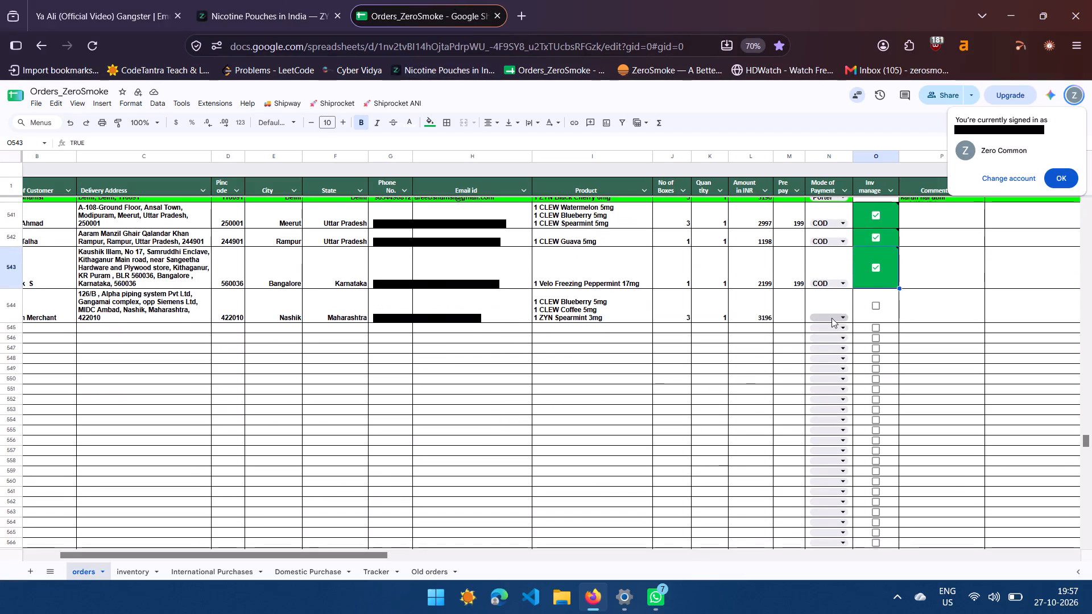
left_click(833, 319)
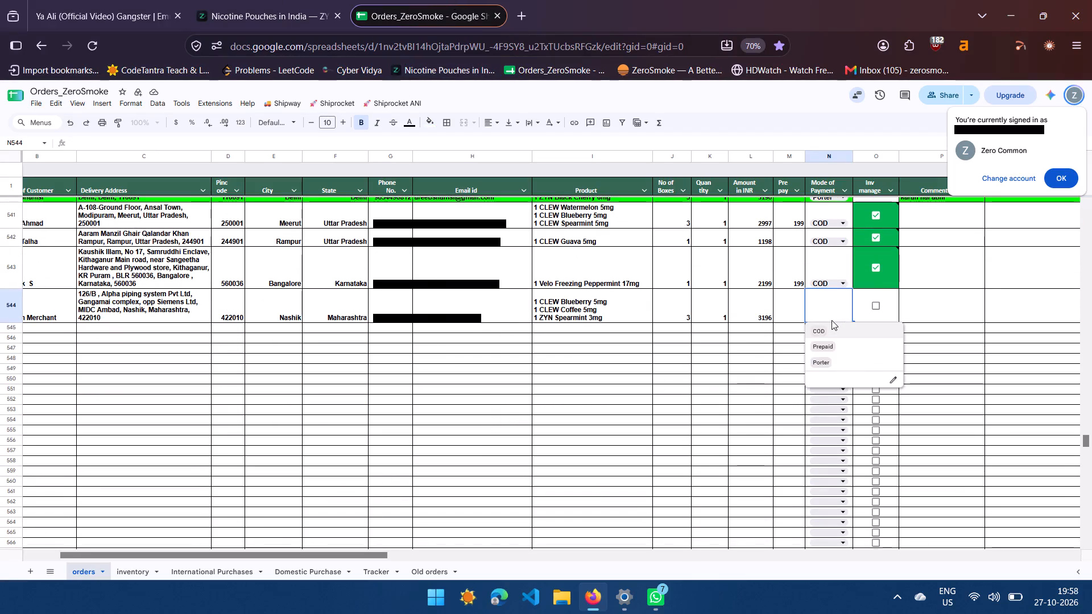
left_click(817, 330)
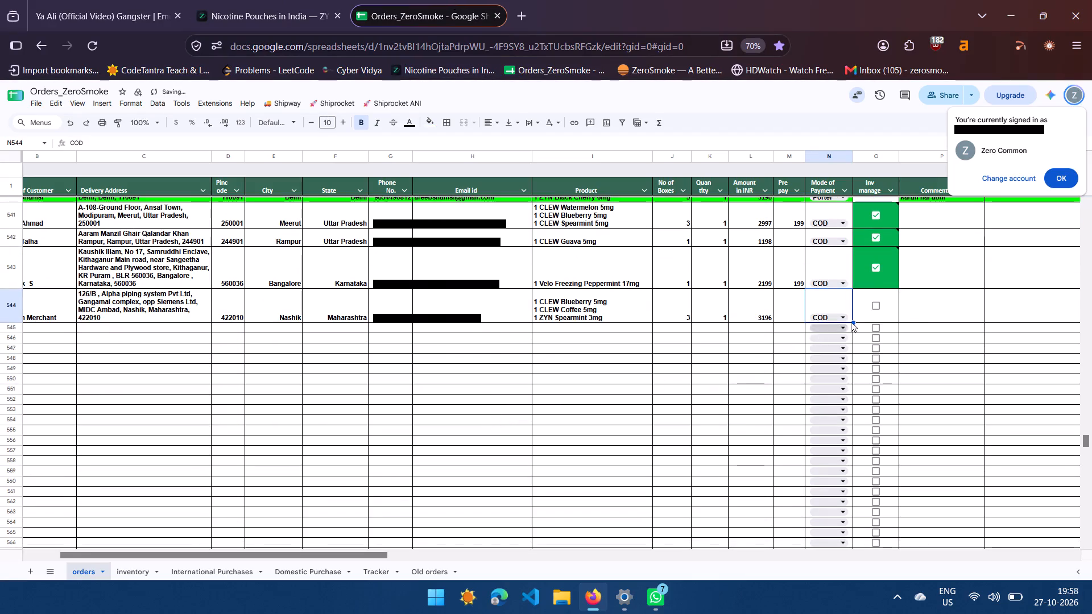
left_click(875, 310)
left_click(191, 0)
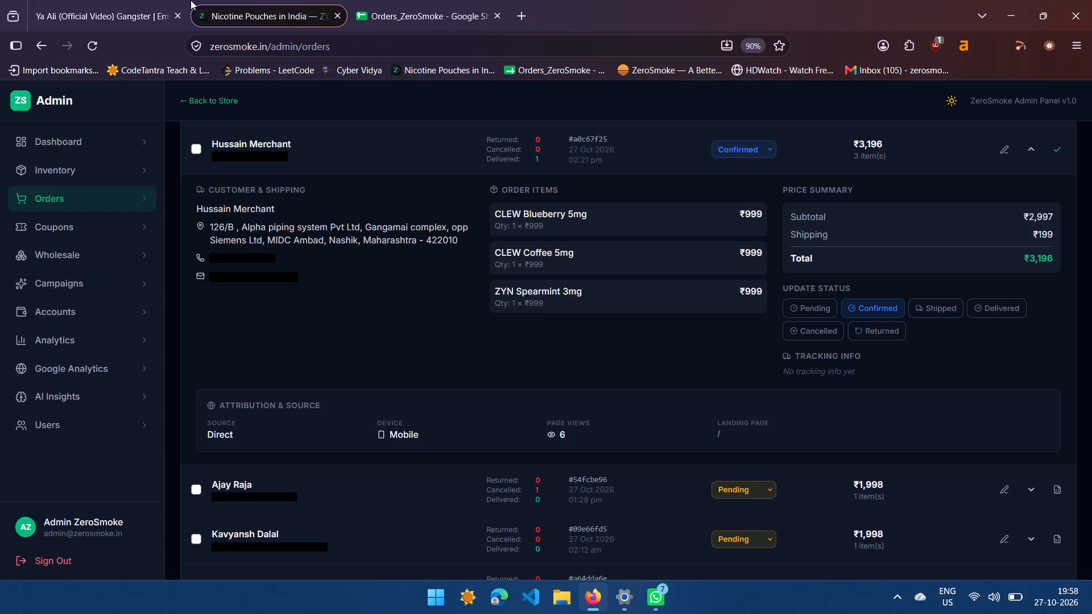
scroll(598, 310, "up", 2)
scroll(598, 310, "down", 2)
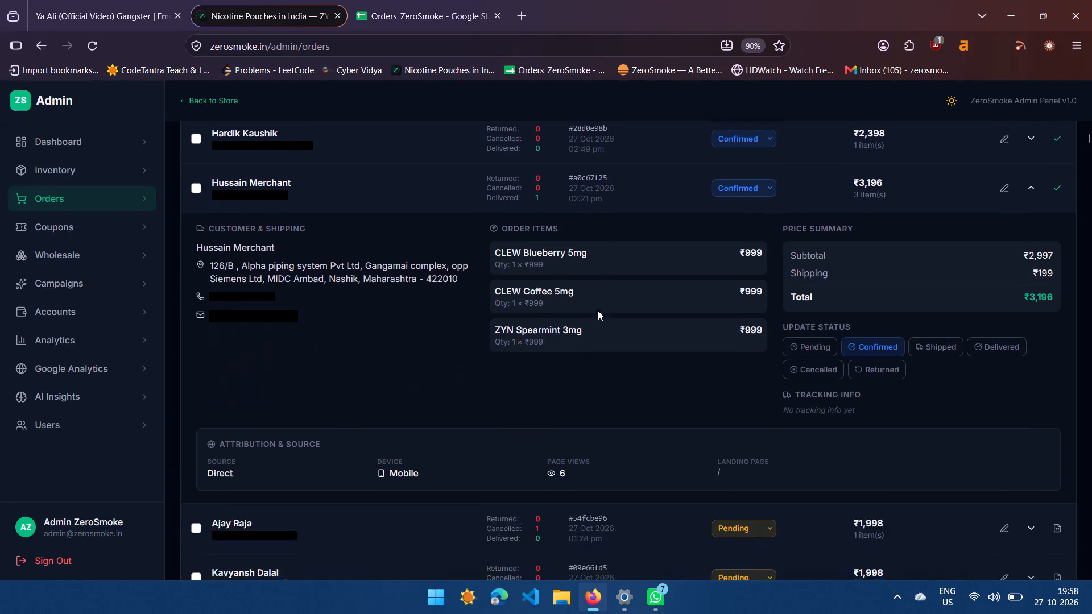
scroll(598, 310, "down", 2)
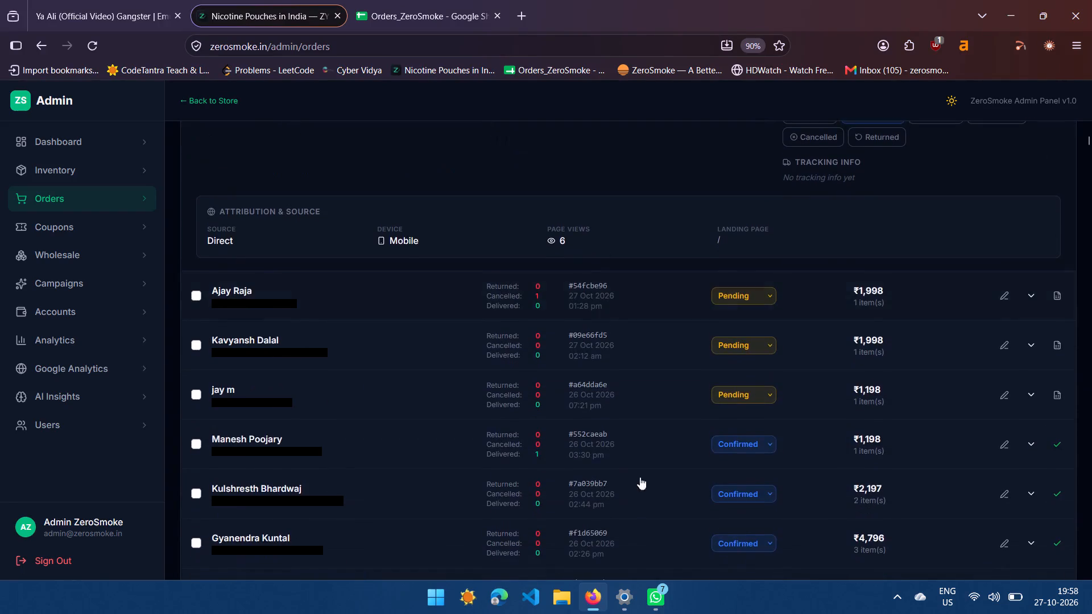
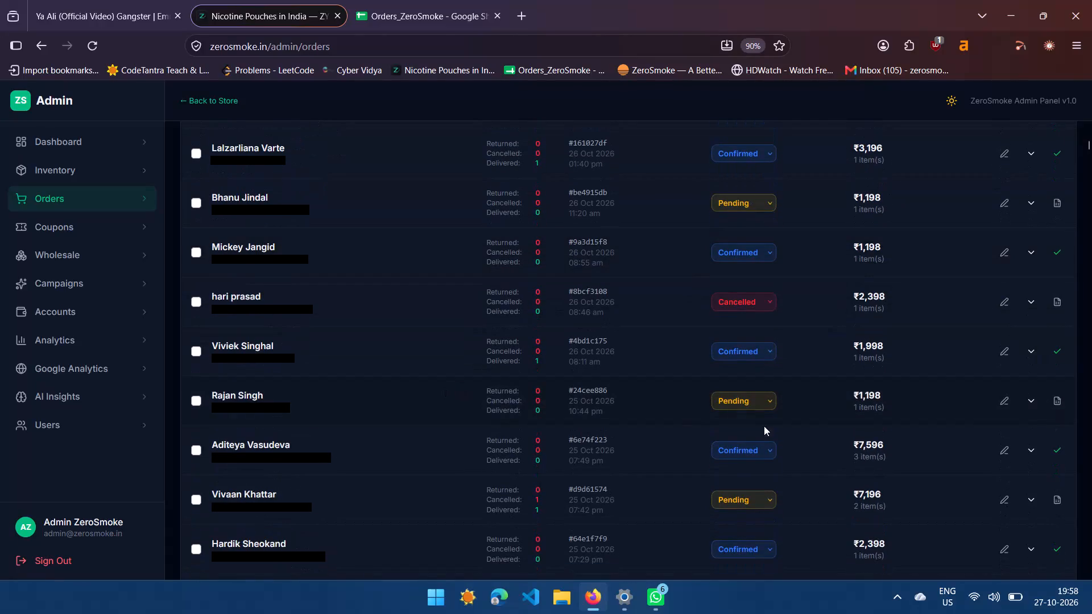
left_click(1061, 406)
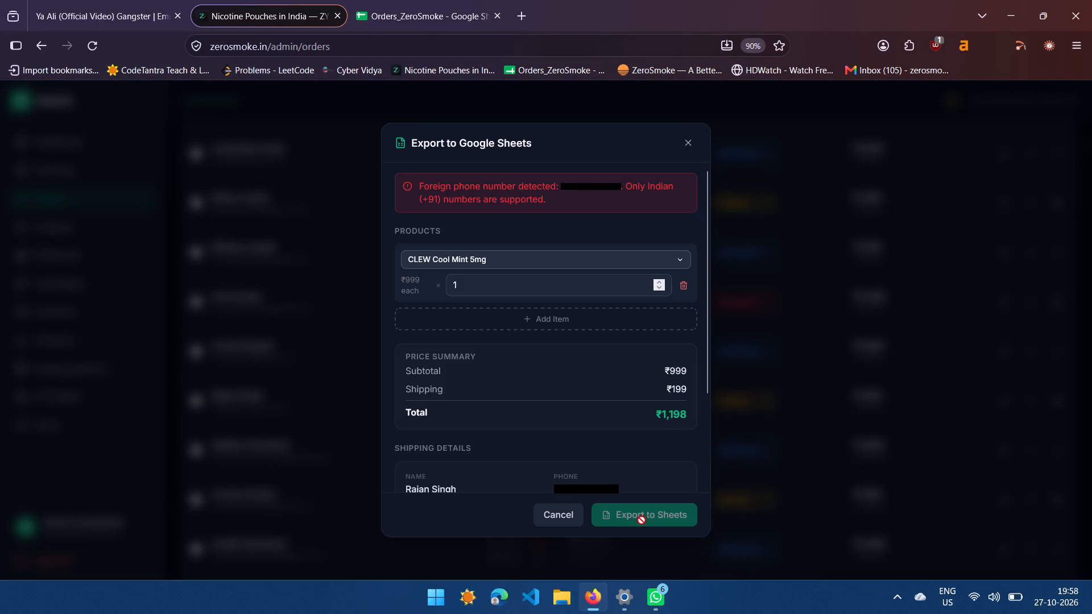
left_click(686, 142)
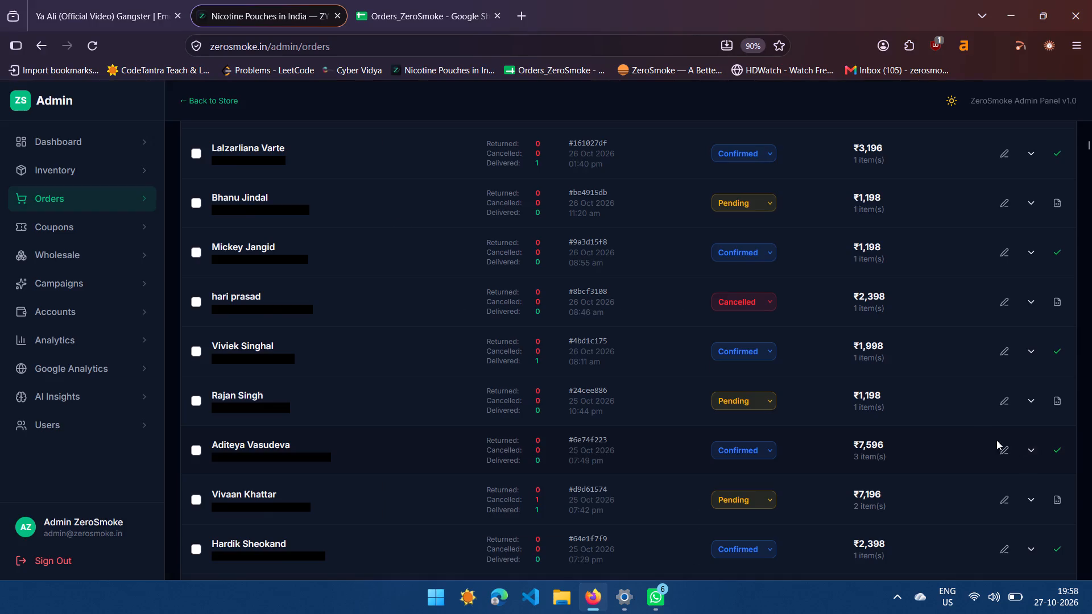
left_click(1029, 401)
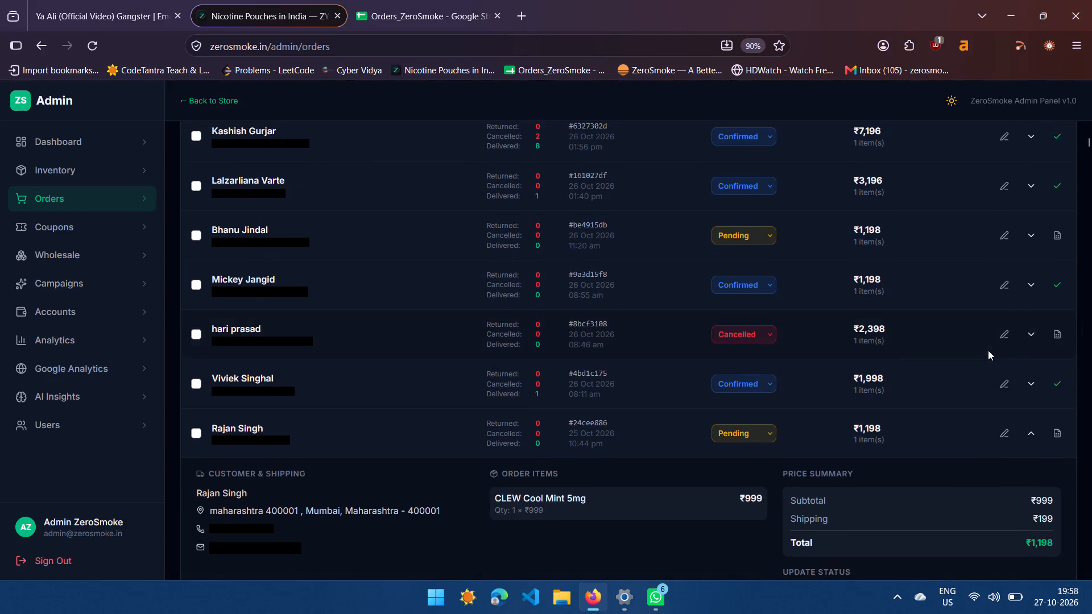
left_click(1064, 232)
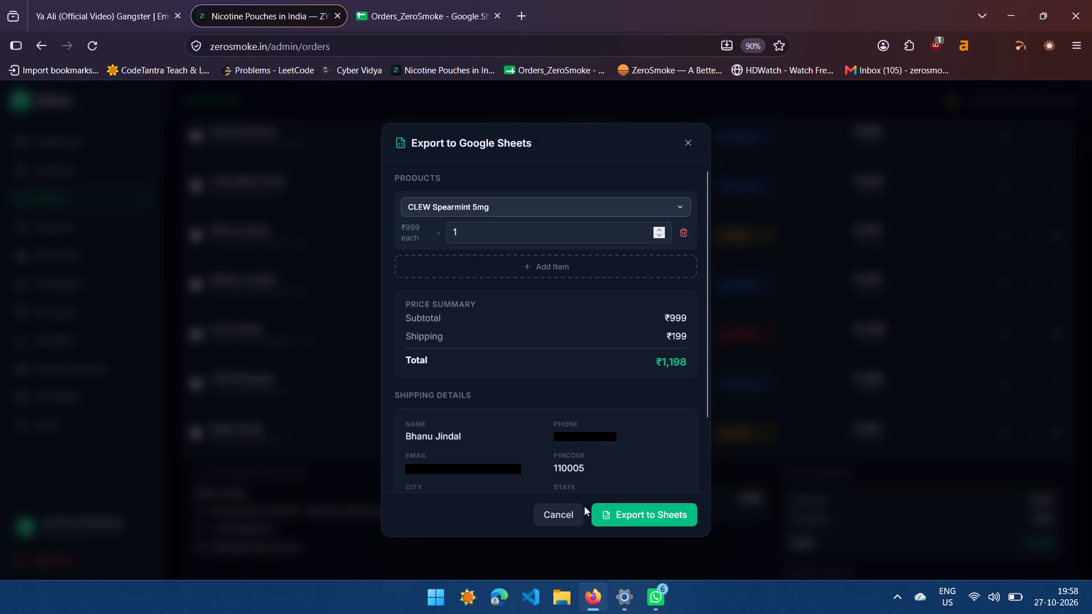
left_click(609, 517)
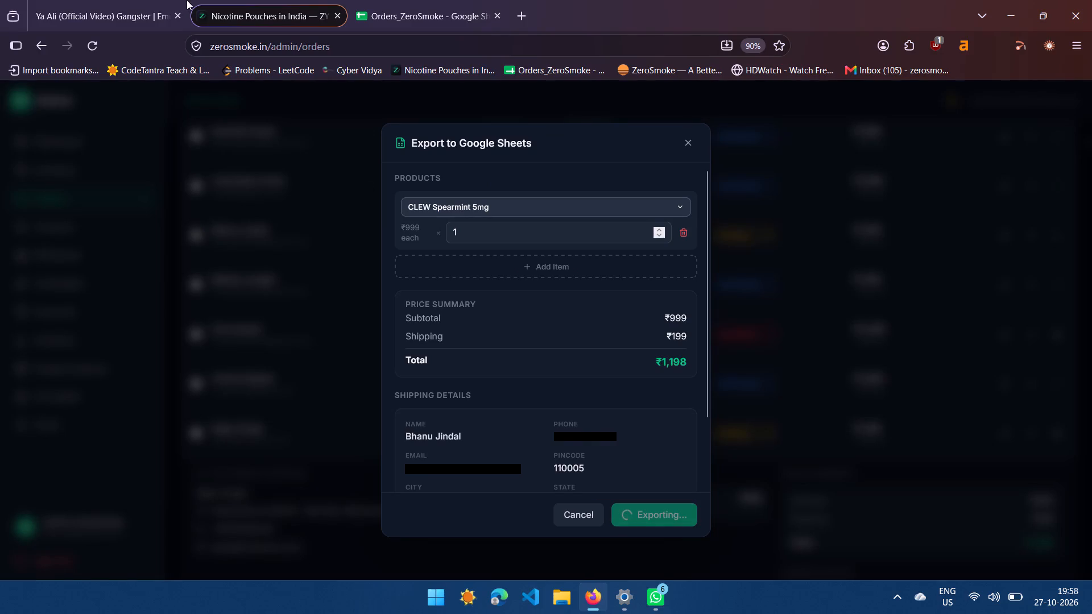
In the orders sheet, set row 545's mode of payment to Porter and tick its inventory-managed checkbox.
left_click(358, 0)
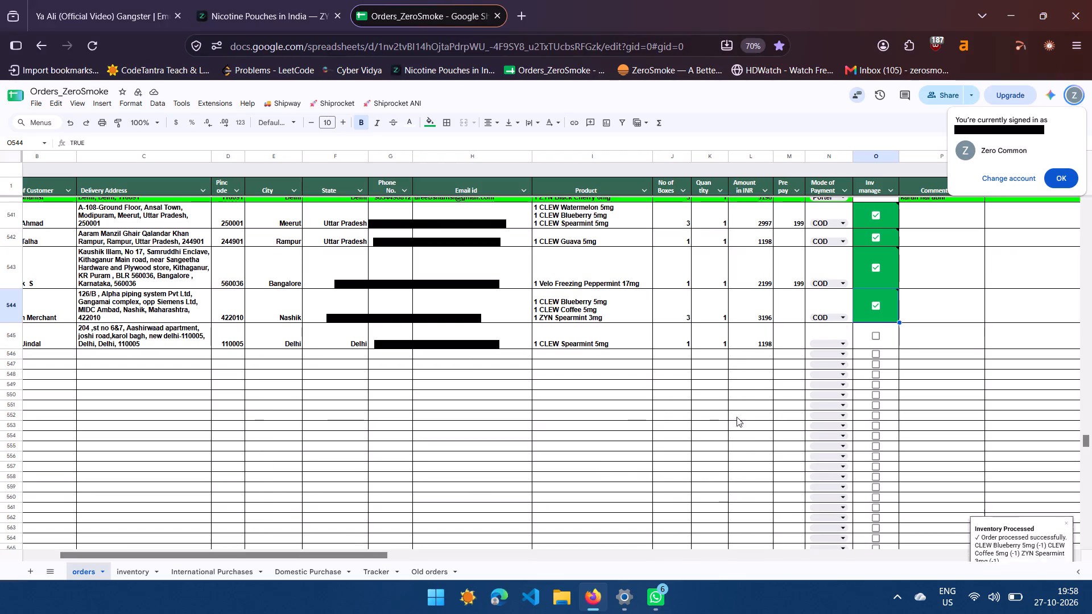
left_click(829, 343)
left_click(829, 390)
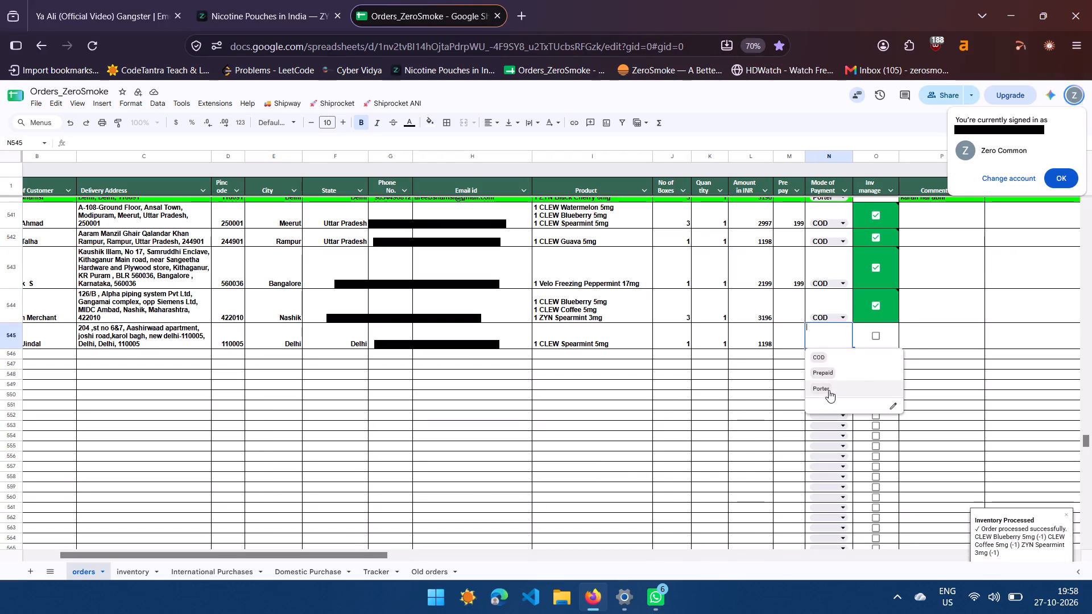
left_click(876, 337)
Tick the inventory-managed checkbox for the Porter order in row 540.
scroll(876, 337, "up", 2)
left_click(876, 333)
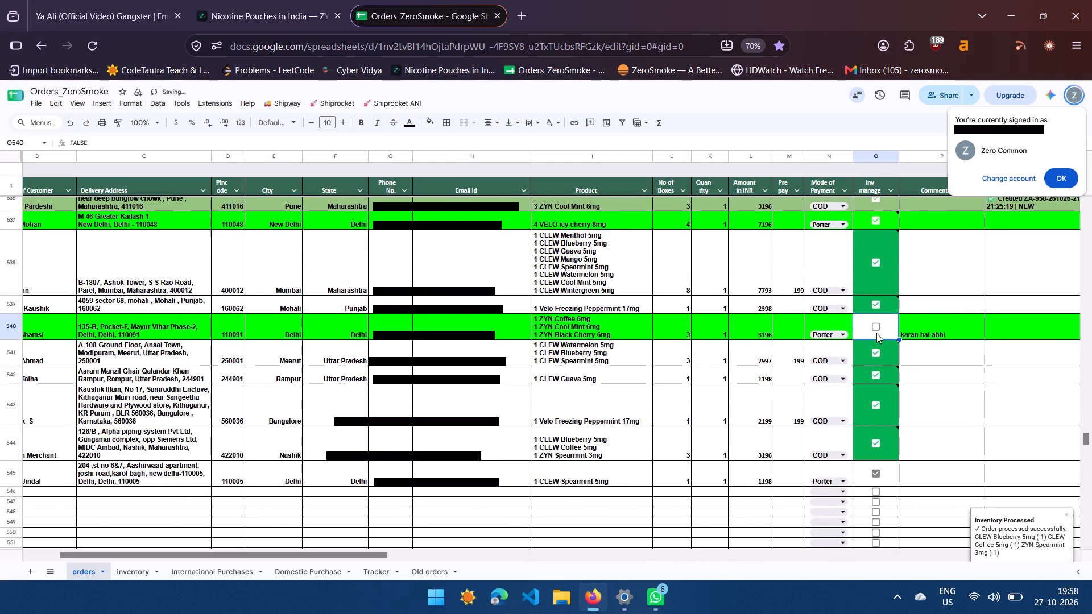
left_click(878, 326)
Delete the comment text from row 540 of the orders sheet.
left_click(937, 345)
left_click(926, 304)
left_click(934, 329)
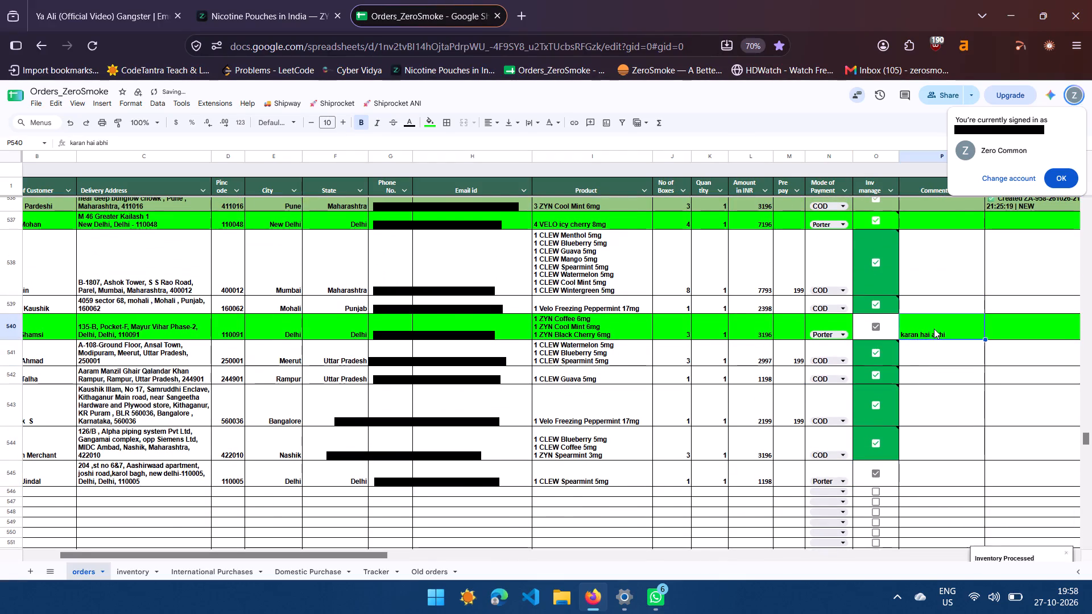
key("Delete")
scroll(936, 468, "down", 1)
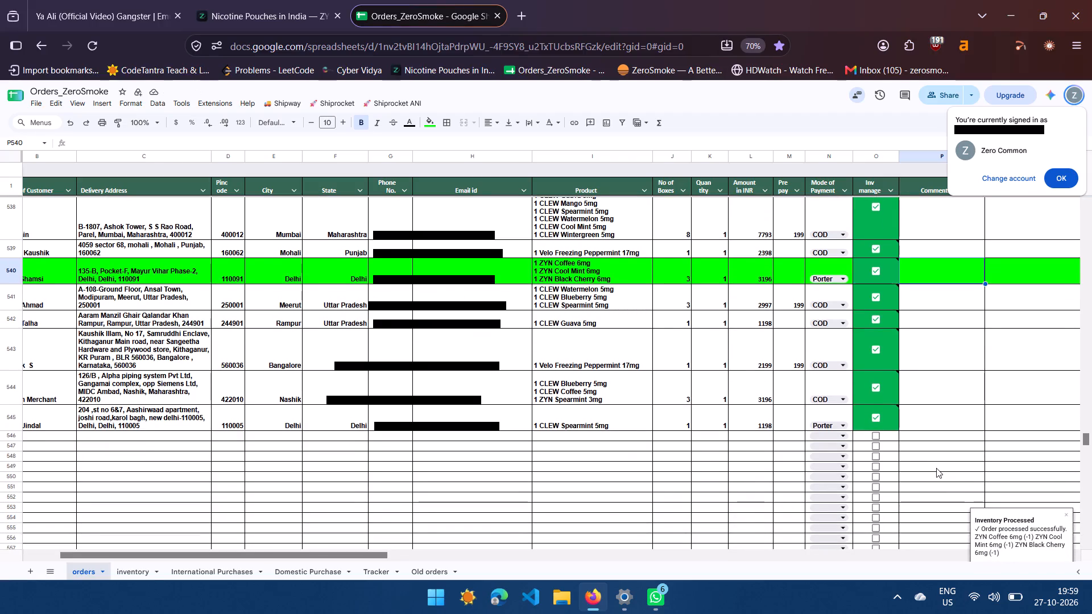
scroll(936, 468, "right", 5)
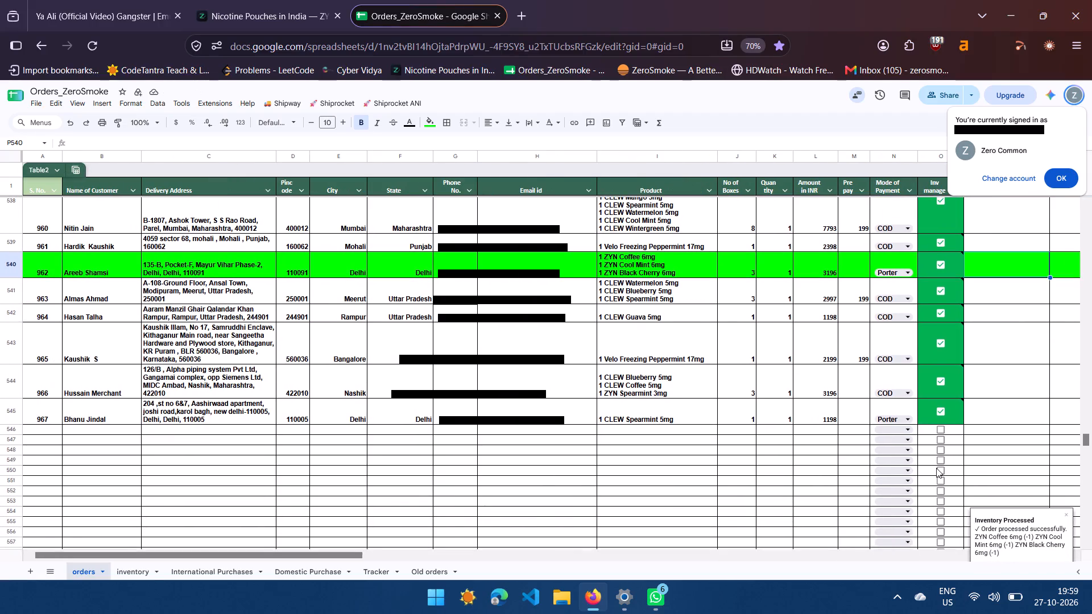
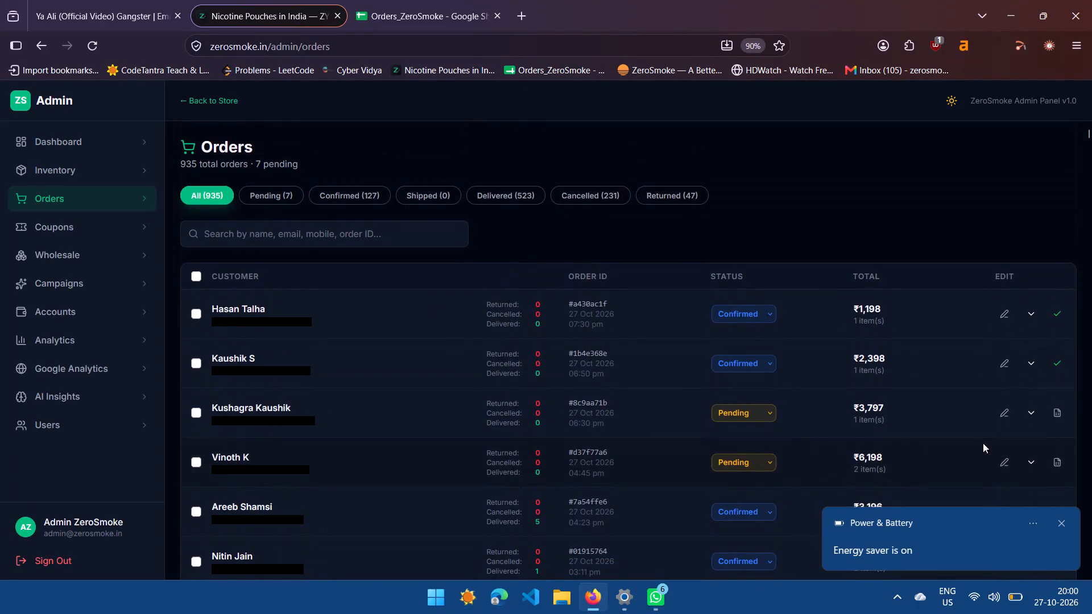
left_click(1036, 411)
scroll(771, 374, "down", 1)
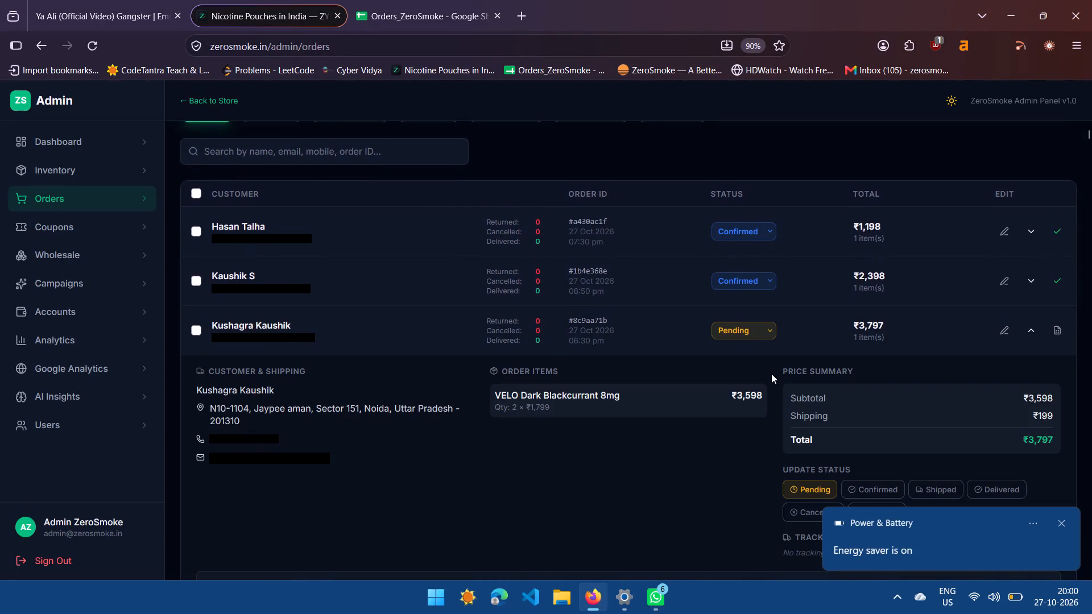
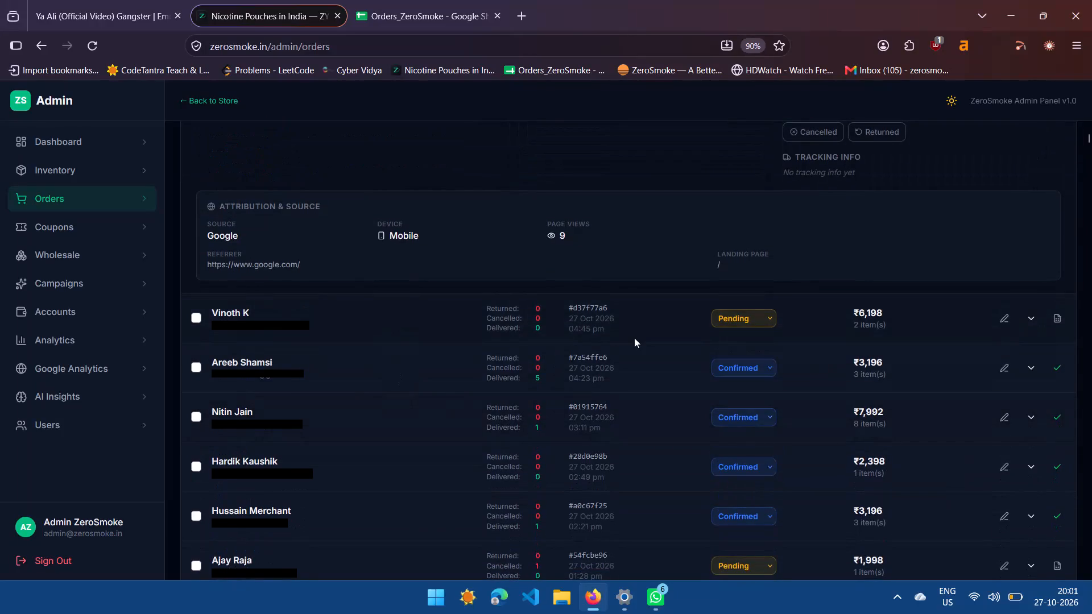
Review the details of pending order #54fcbe96 and export it to Google Sheets with one VELO Tropical Mango 14mg.
left_click(634, 338)
scroll(969, 384, "down", 1)
left_click(1037, 471)
scroll(900, 439, "down", 2)
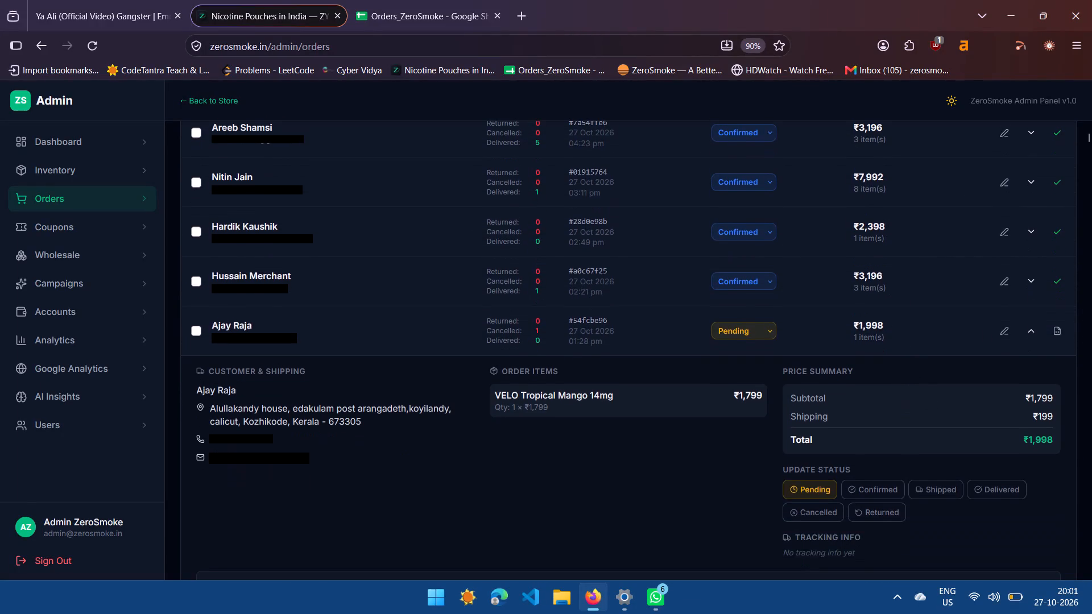
left_click(1056, 333)
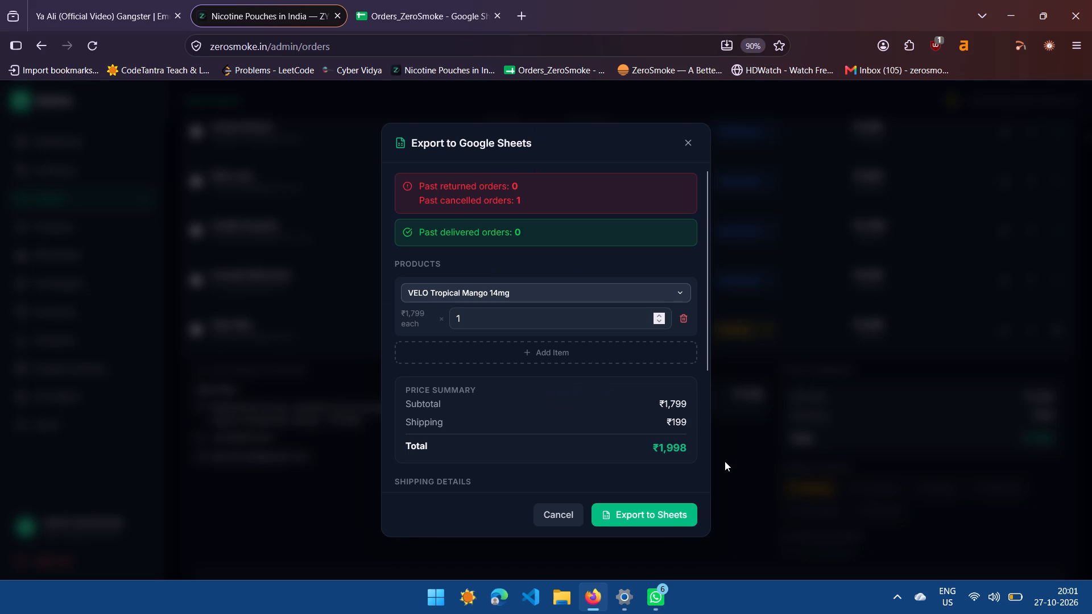
left_click(652, 518)
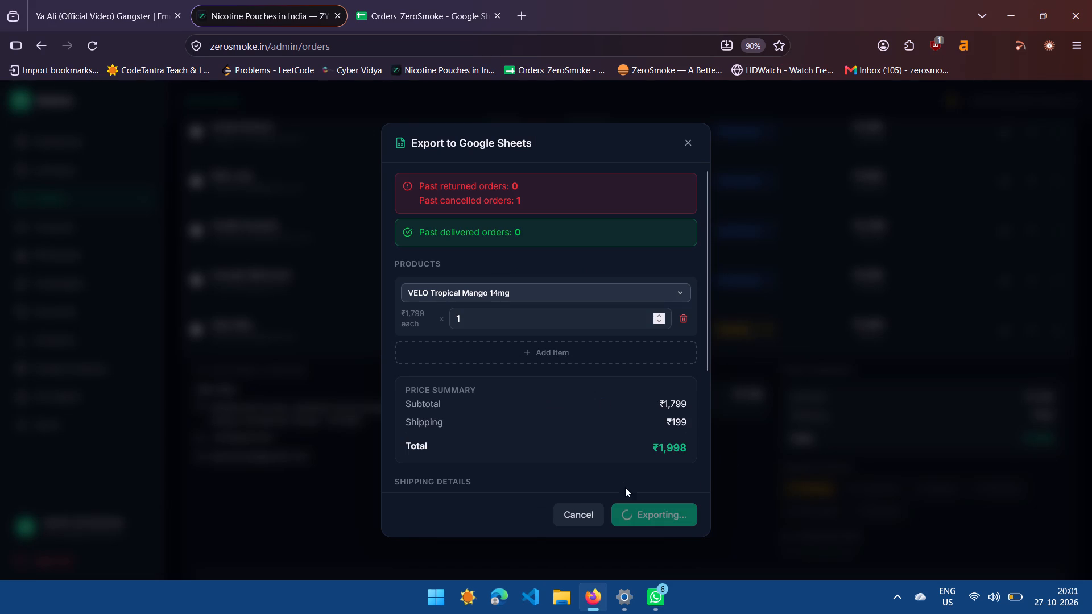
In the Orders_ZeroSmoke sheet, set order 968's amount to 1799 and its prepay to 199.
left_click(388, 0)
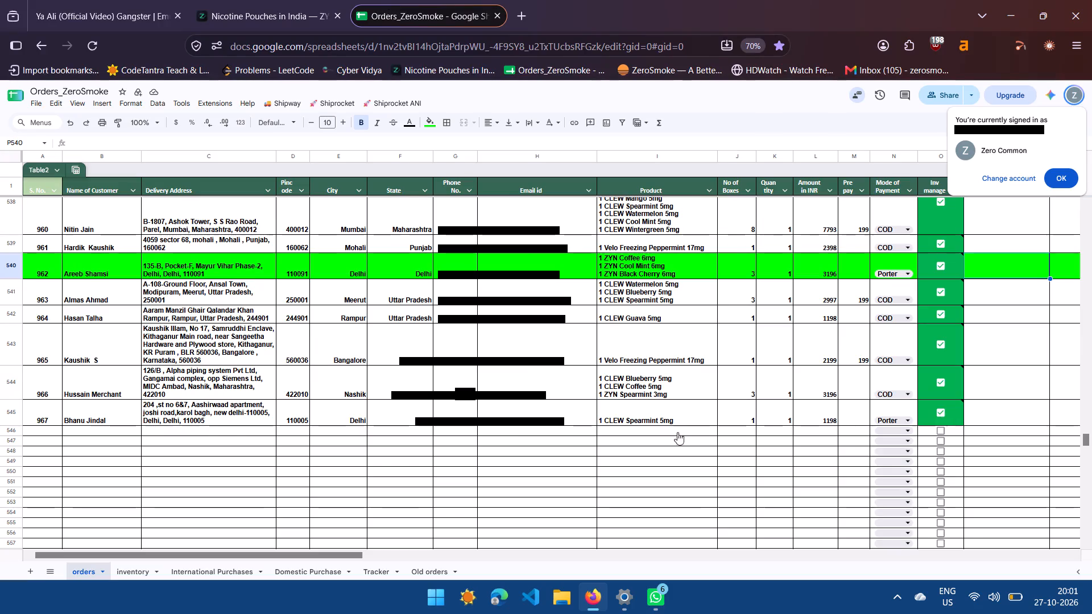
left_click(820, 439)
key("BackSpace")
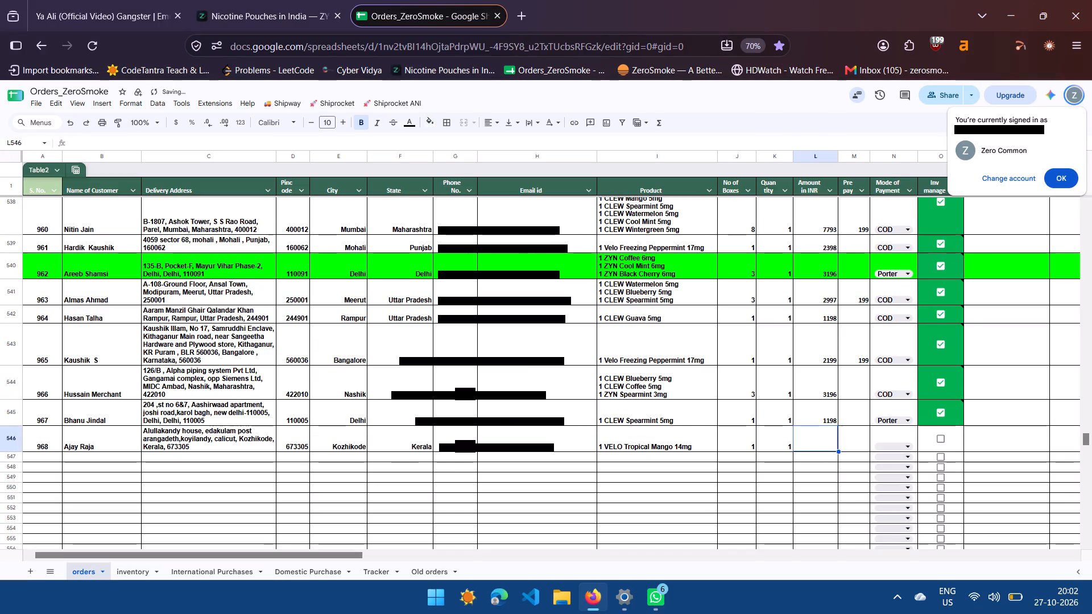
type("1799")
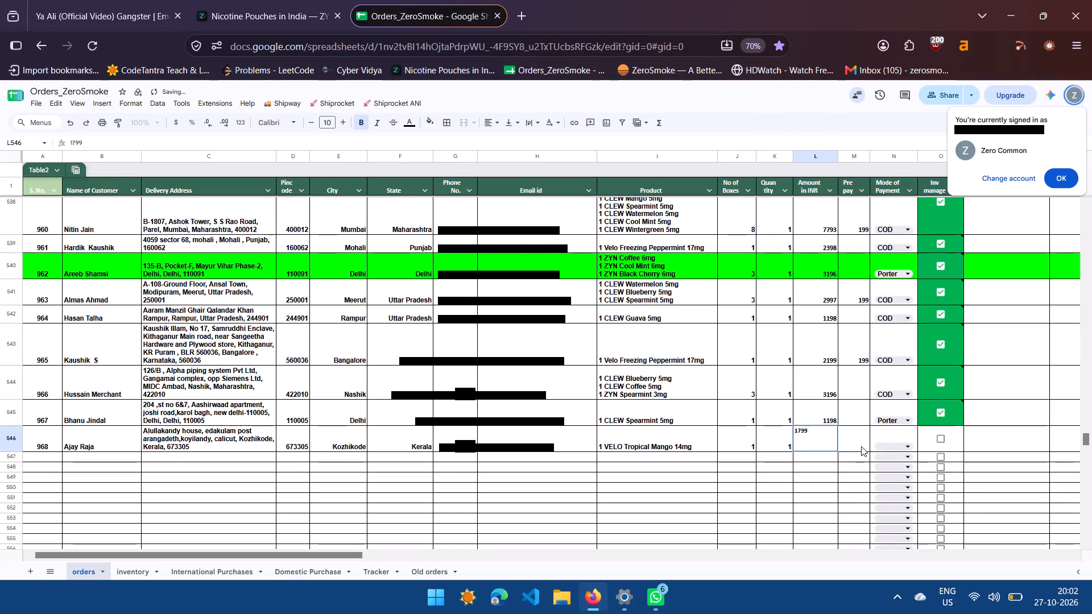
left_click(863, 445)
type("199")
Set order 968's mode of payment to COD and mark its inventory as managed.
left_click(896, 446)
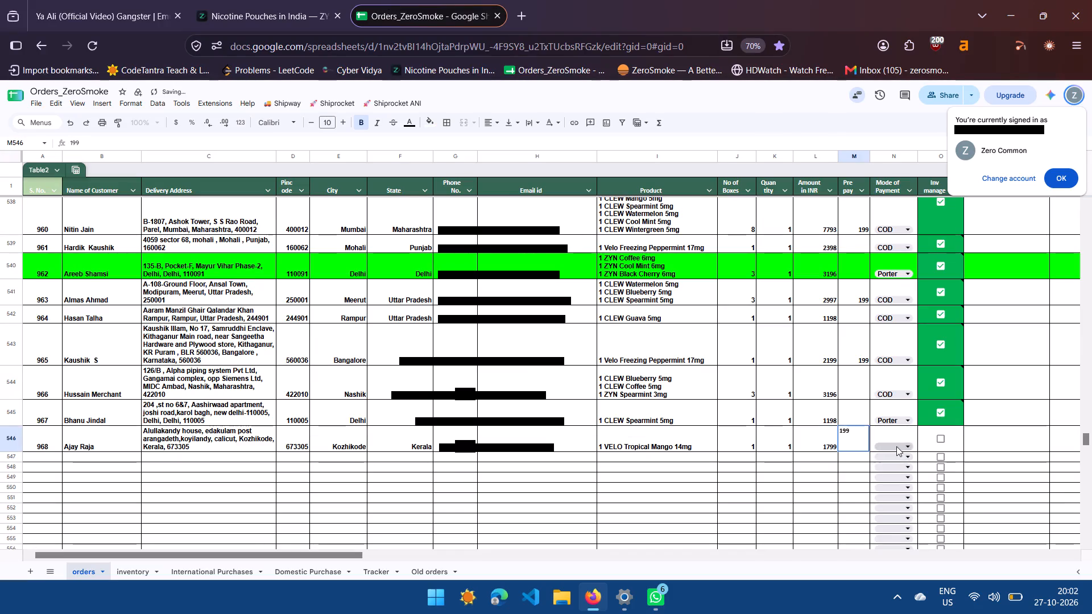
left_click(901, 455)
left_click(936, 441)
left_click(942, 441)
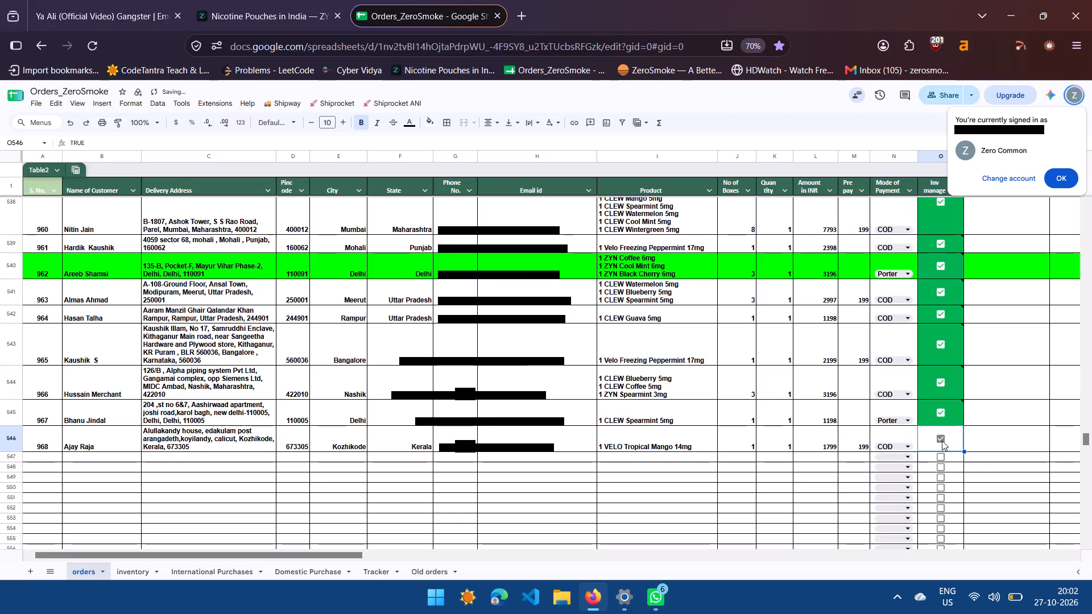
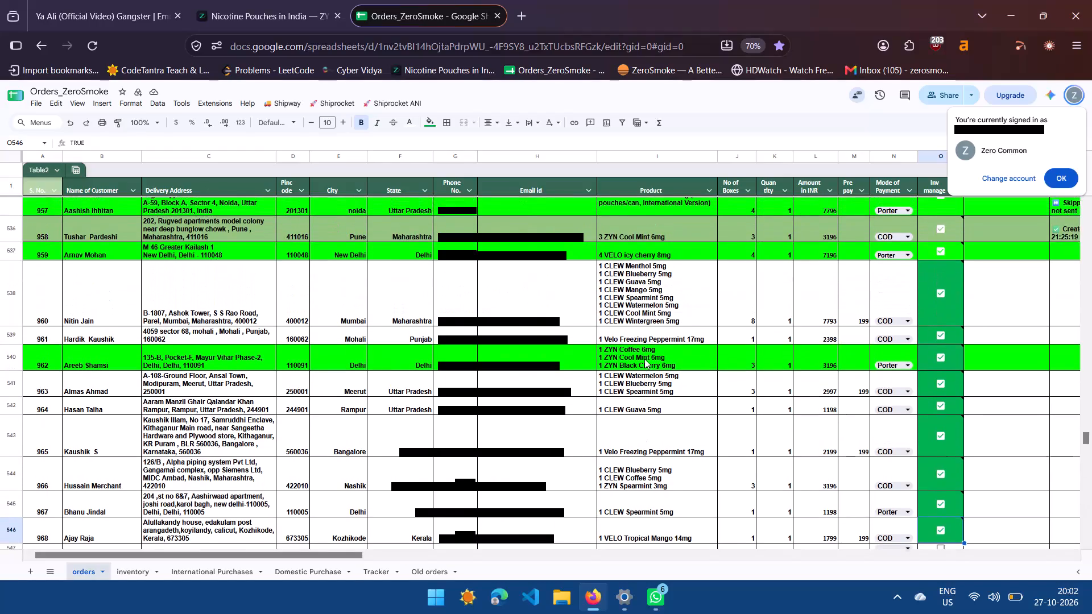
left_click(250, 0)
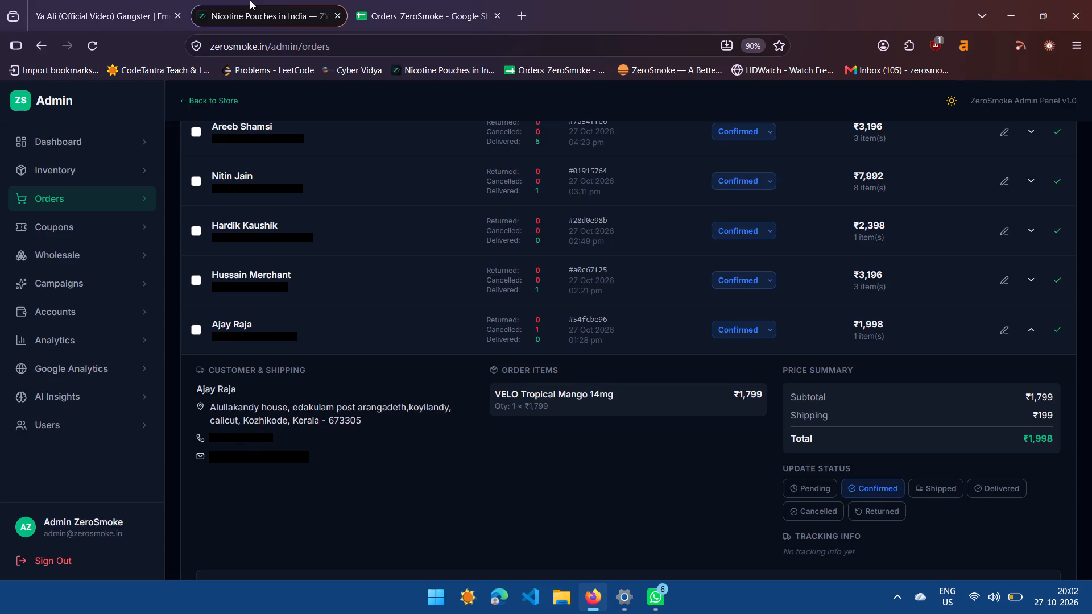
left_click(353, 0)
Fill the entire row of order 967 in the orders sheet with bright green, matching the other Porter orders.
scroll(448, 342, "down", 1)
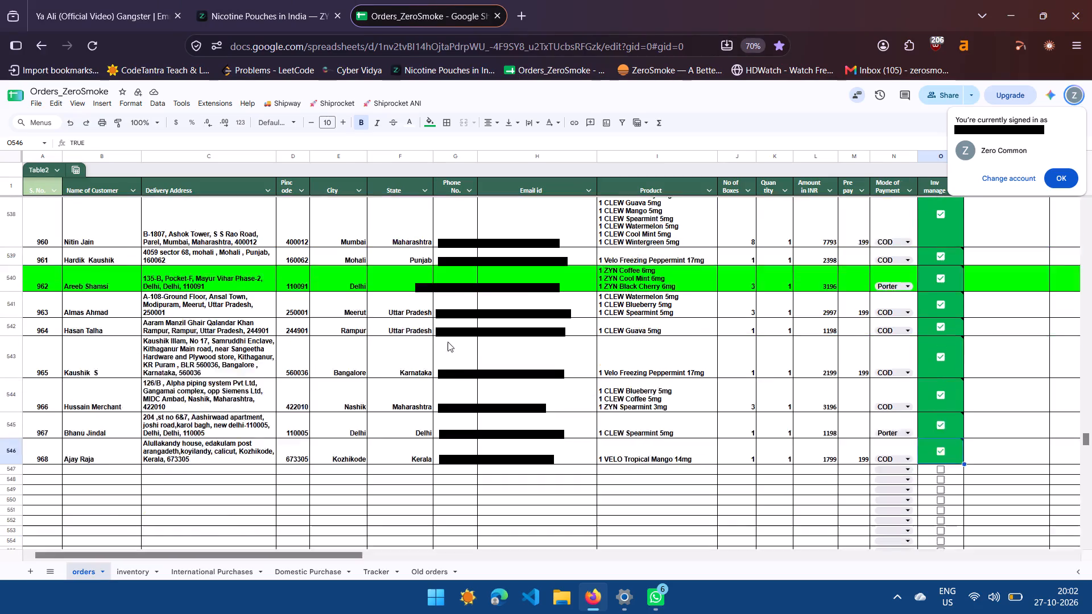
scroll(448, 342, "down", 1)
scroll(448, 342, "up", 2)
scroll(448, 342, "right", 1)
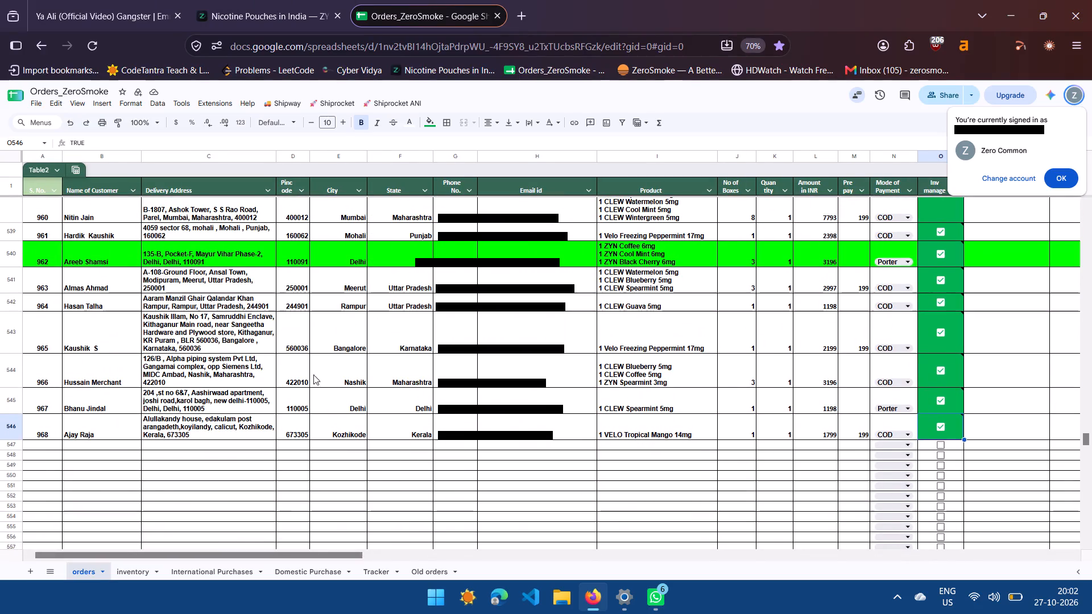
left_click(10, 392)
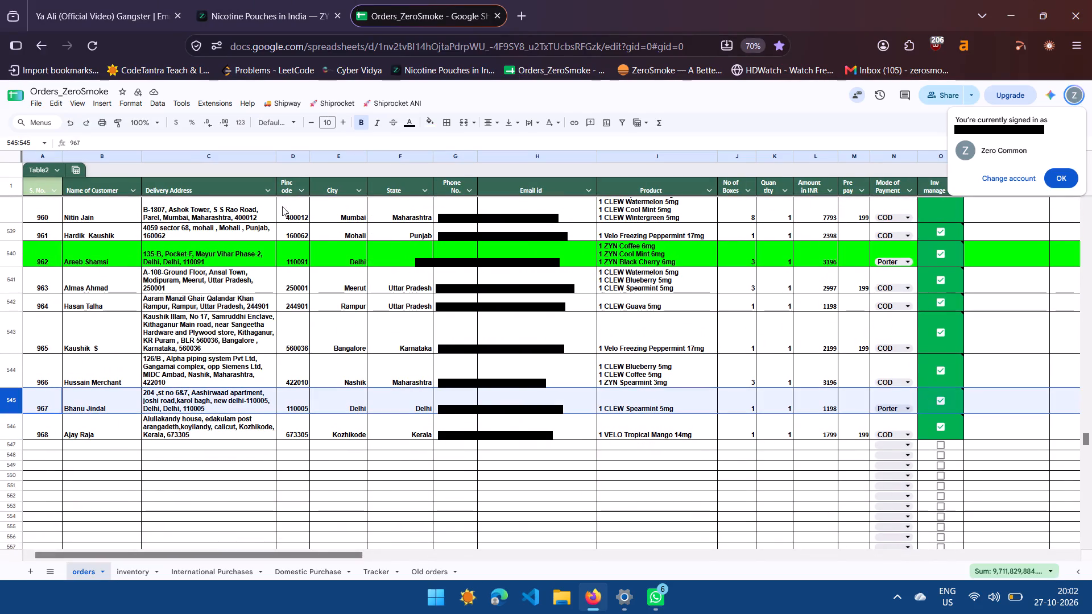
left_click(429, 121)
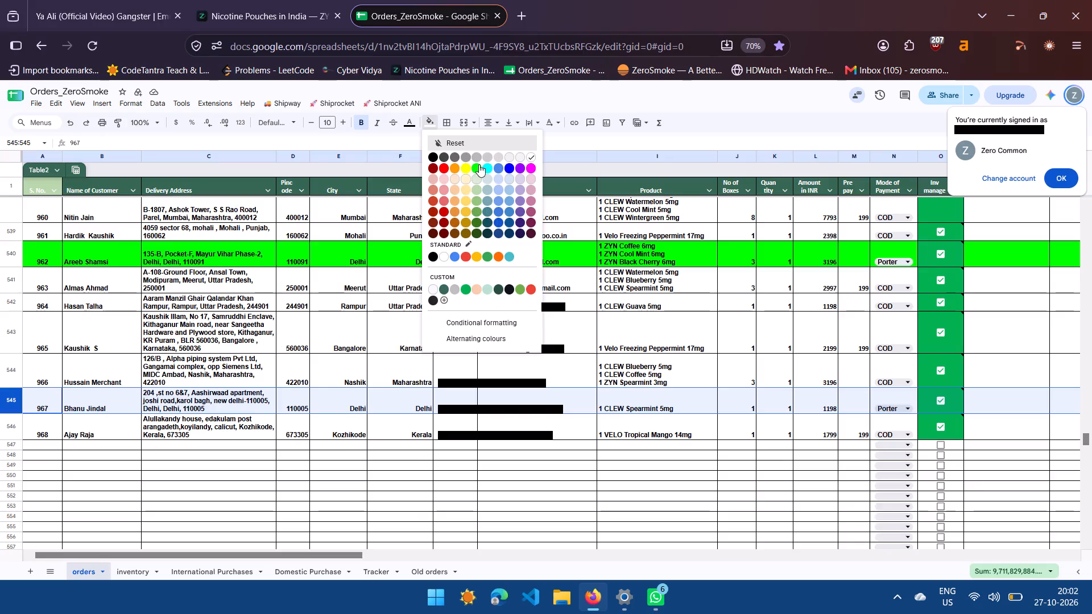
double_click(477, 165)
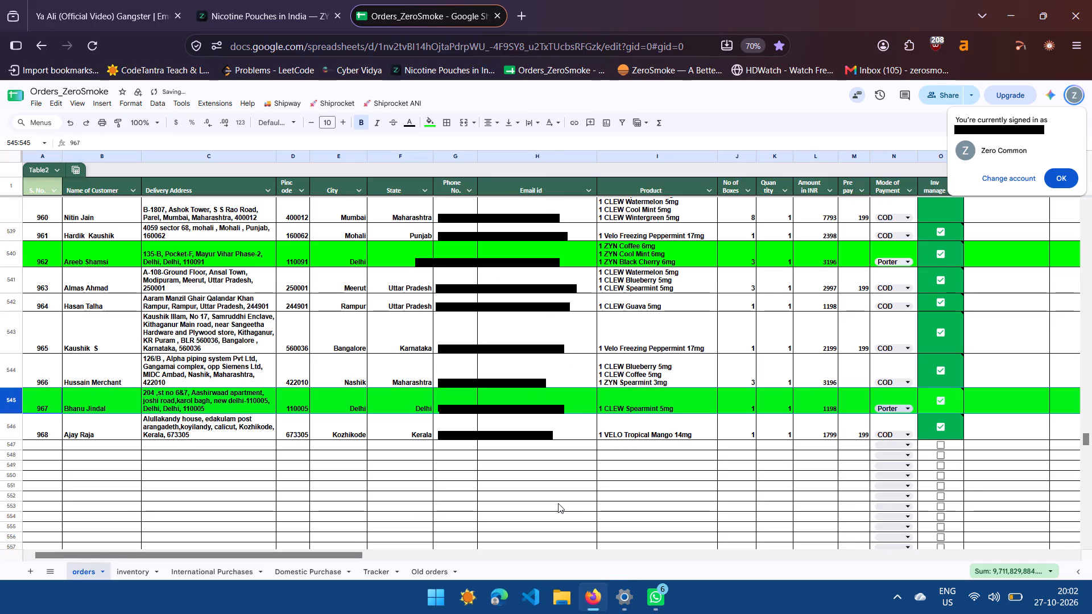
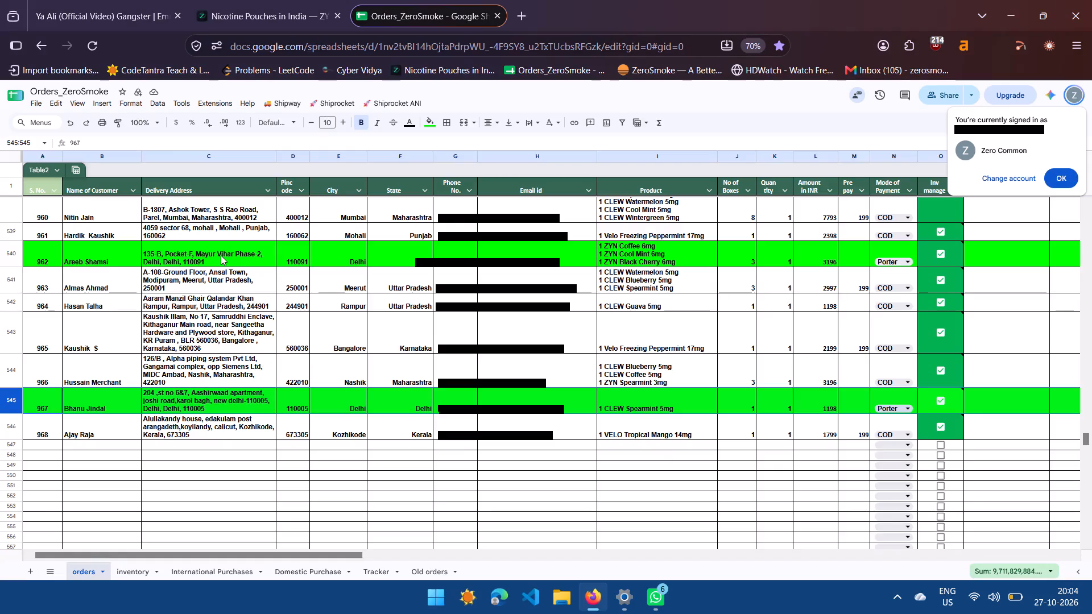
Search the web in a new tab for order 962's delivery address and view its location in Google Maps.
left_click(221, 255)
key("ctrl+c")
left_click(527, 12)
key("ctrl+v")
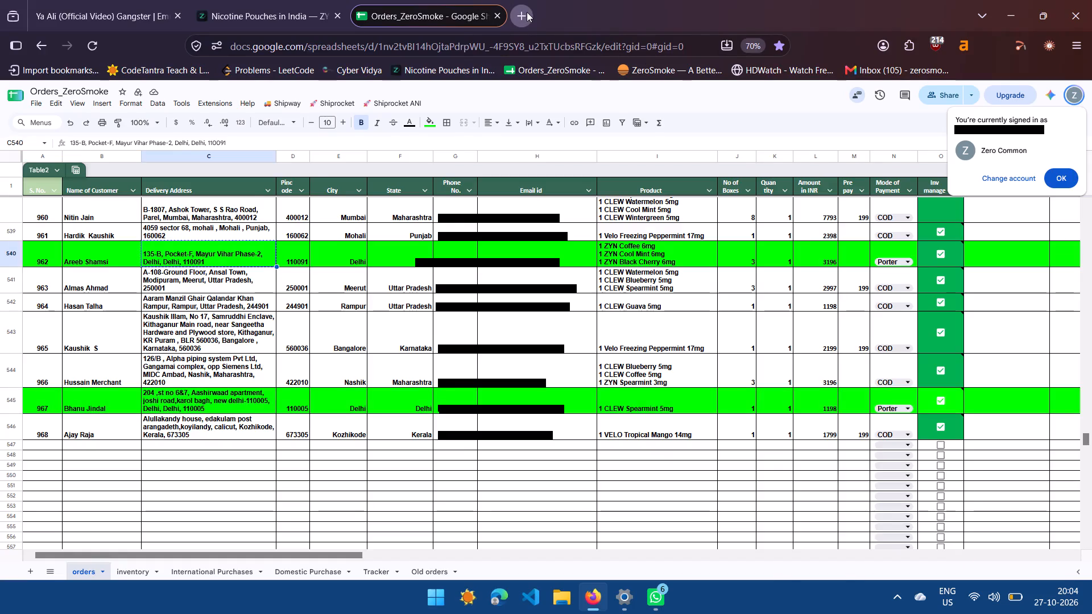
key("Return")
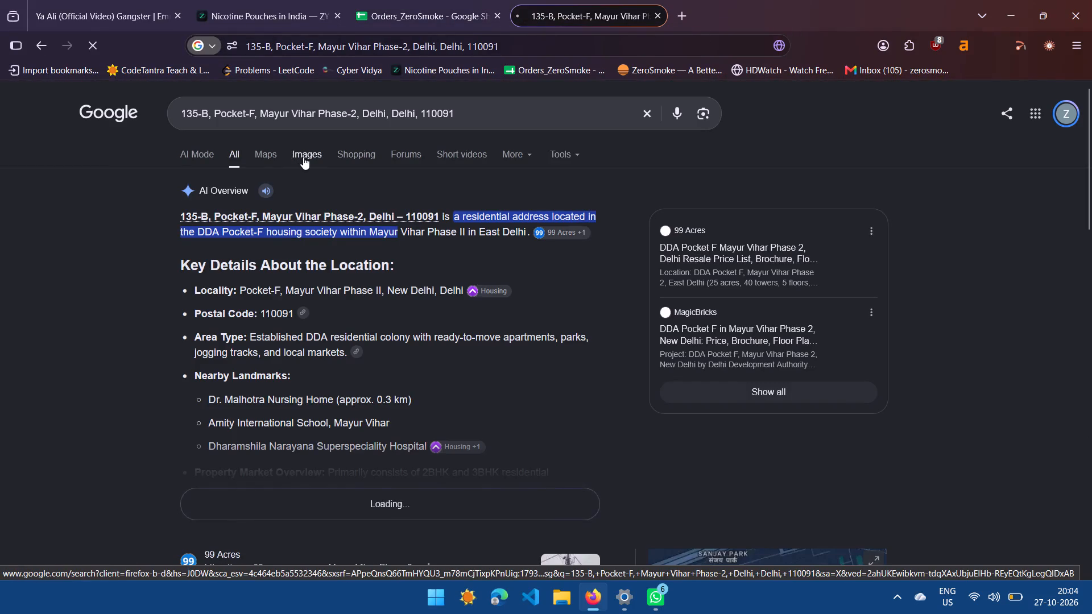
left_click(275, 158)
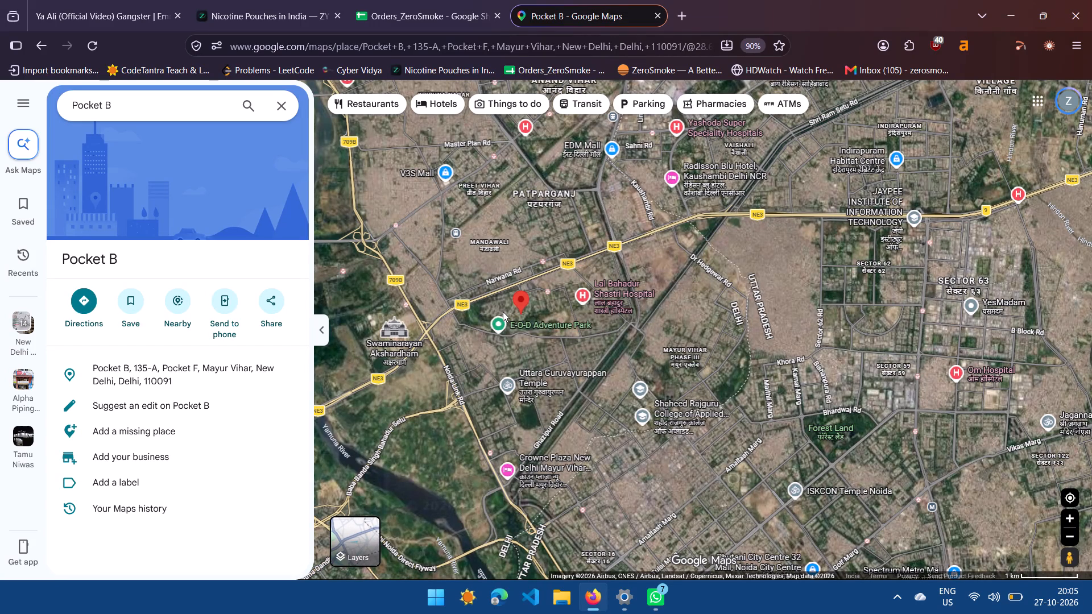
left_click(131, 106)
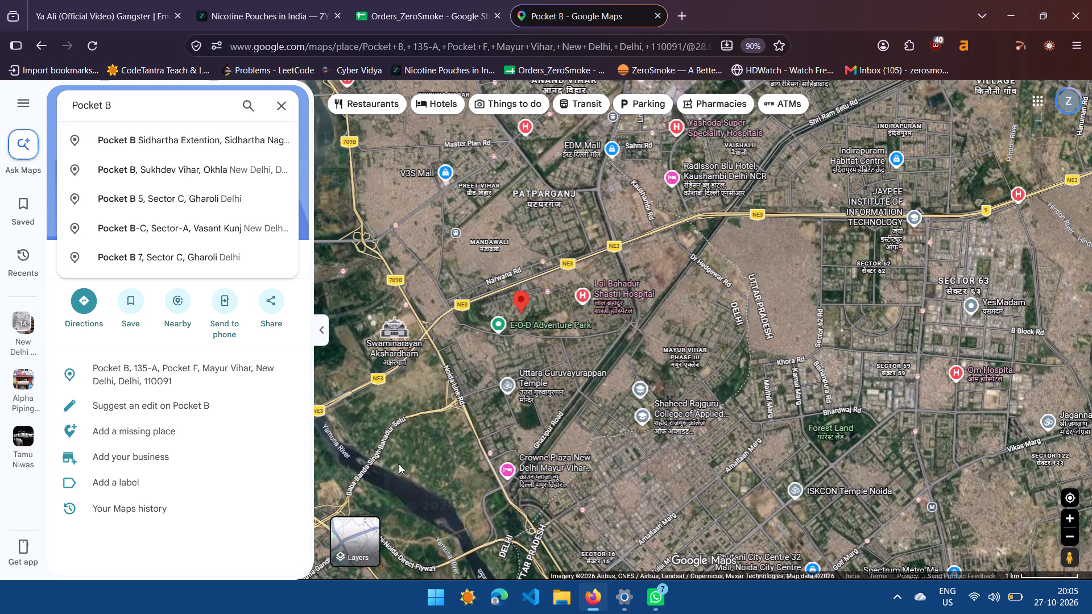
left_click(521, 302)
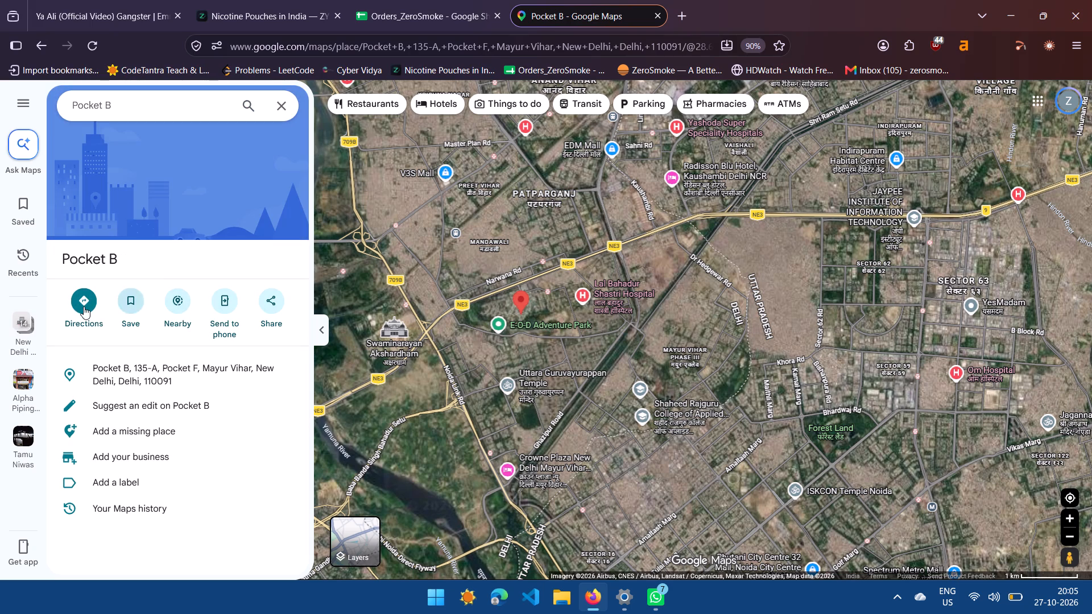
left_click(84, 307)
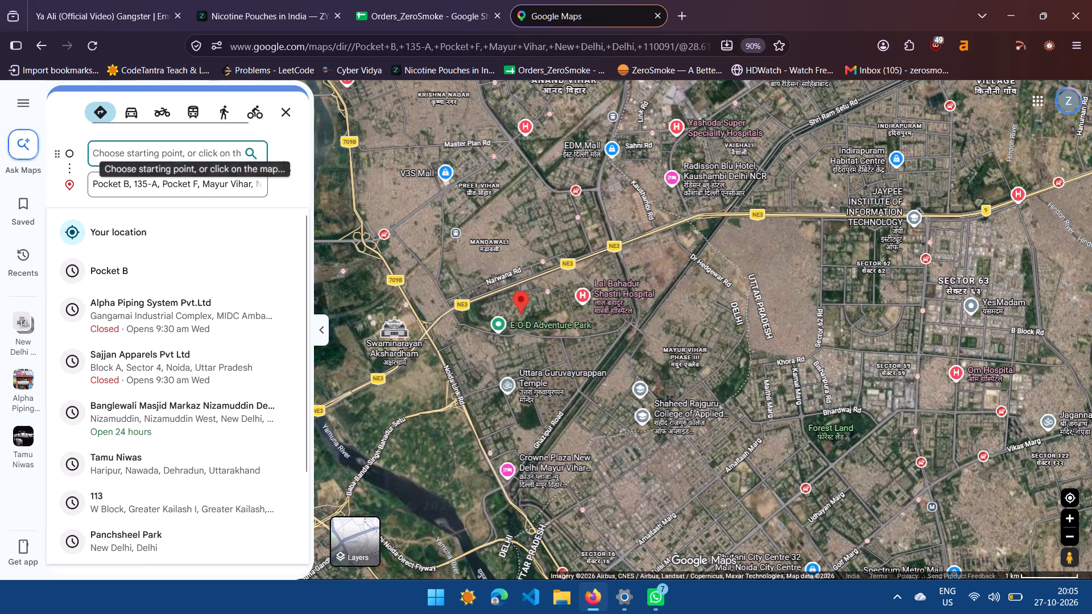
type("akshar dharm")
key("BackSpace")
left_click(163, 234)
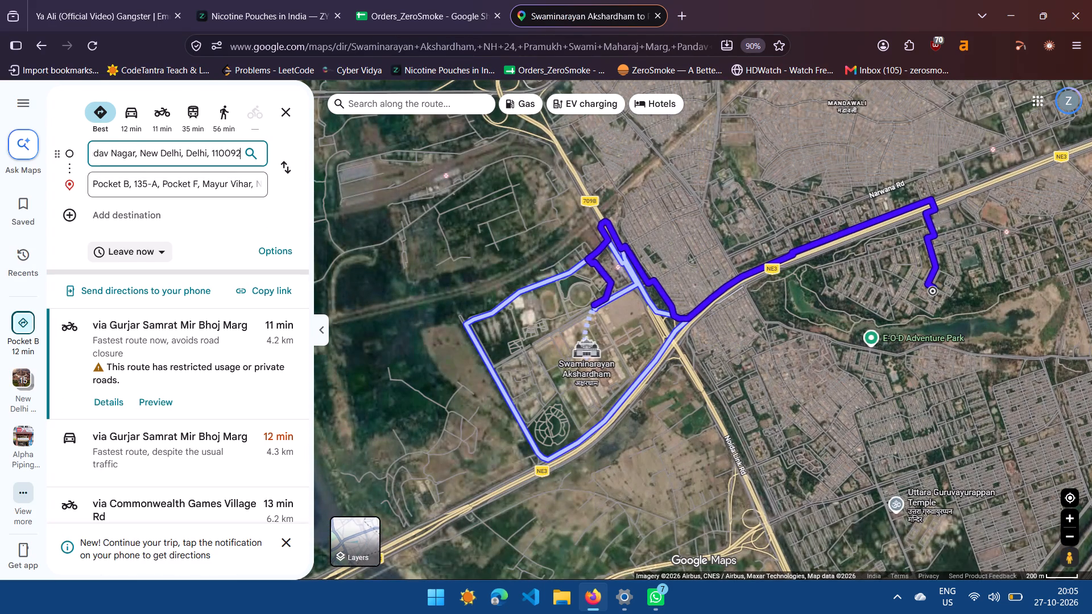
left_click(282, 113)
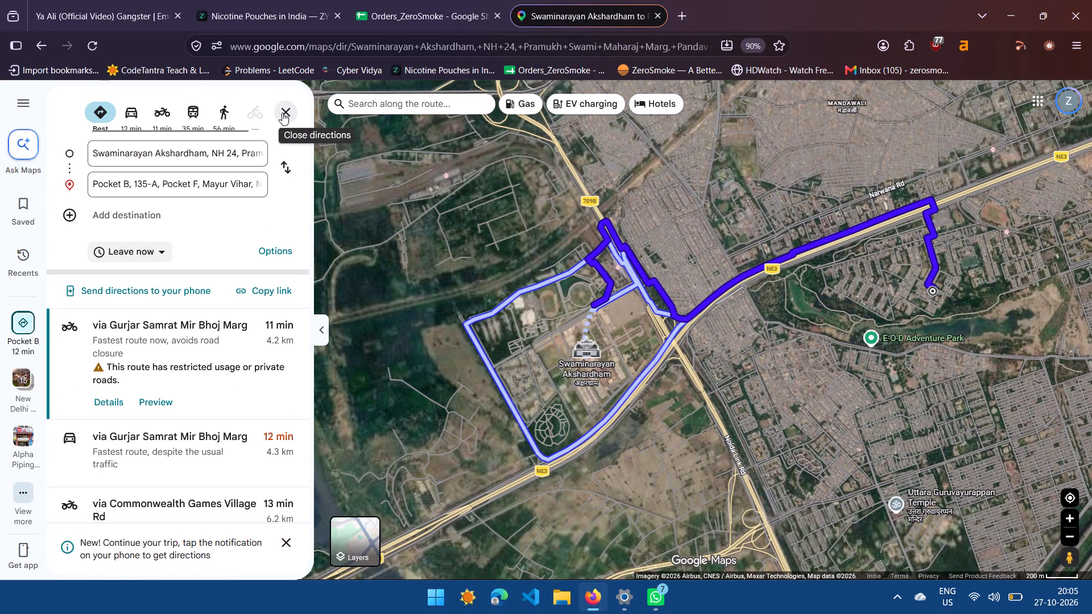
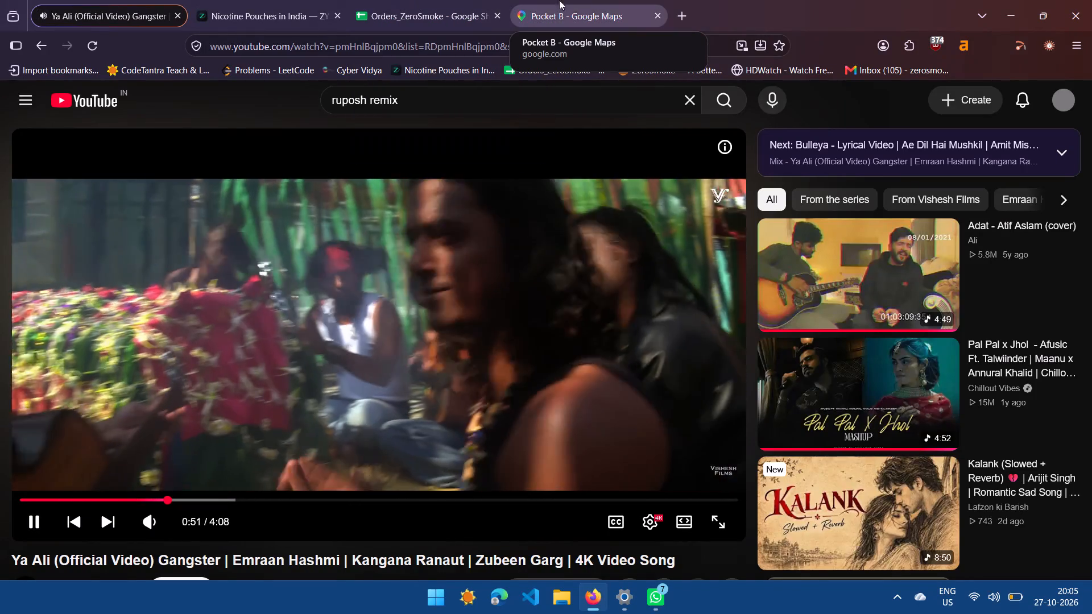
Browse the recommended videos on YouTube and play Billie Eilish's WILDFLOWER live performance.
left_click(573, 0)
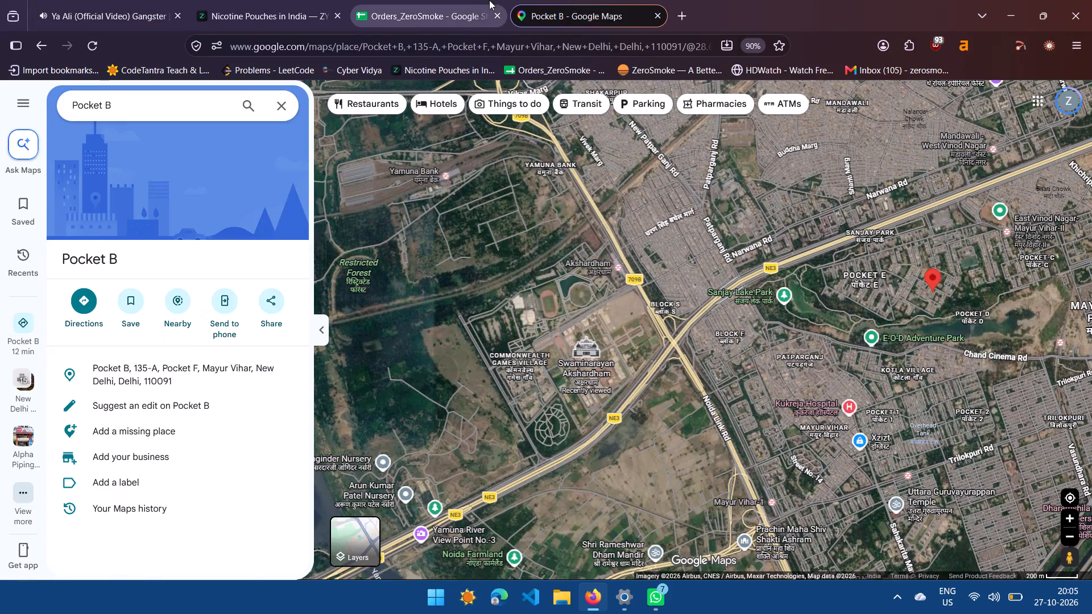
left_click(489, 0)
left_click(94, 0)
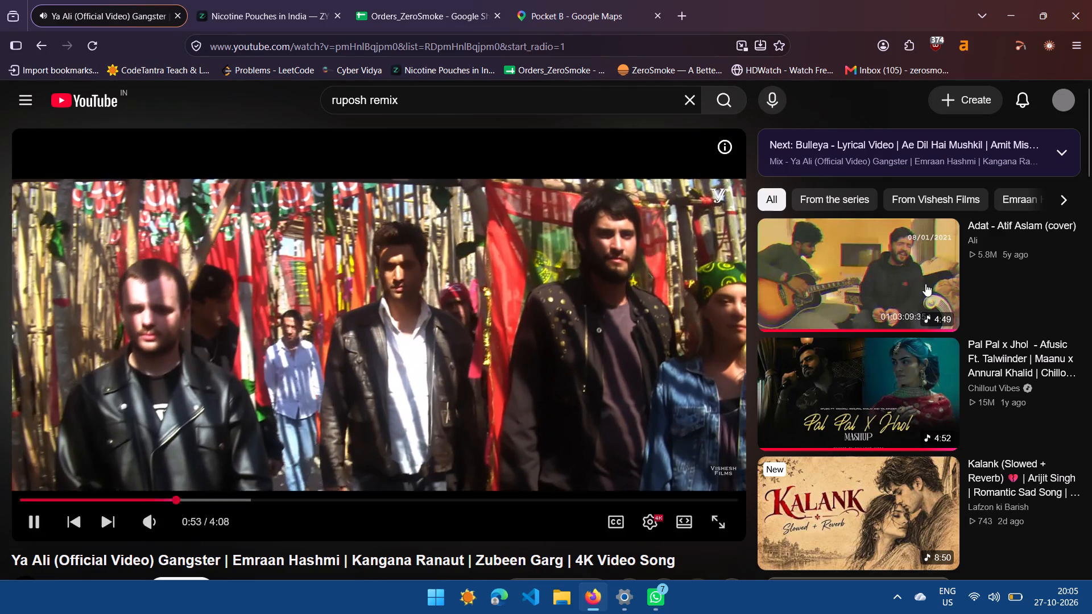
scroll(925, 284, "down", 5)
scroll(925, 284, "up", 1)
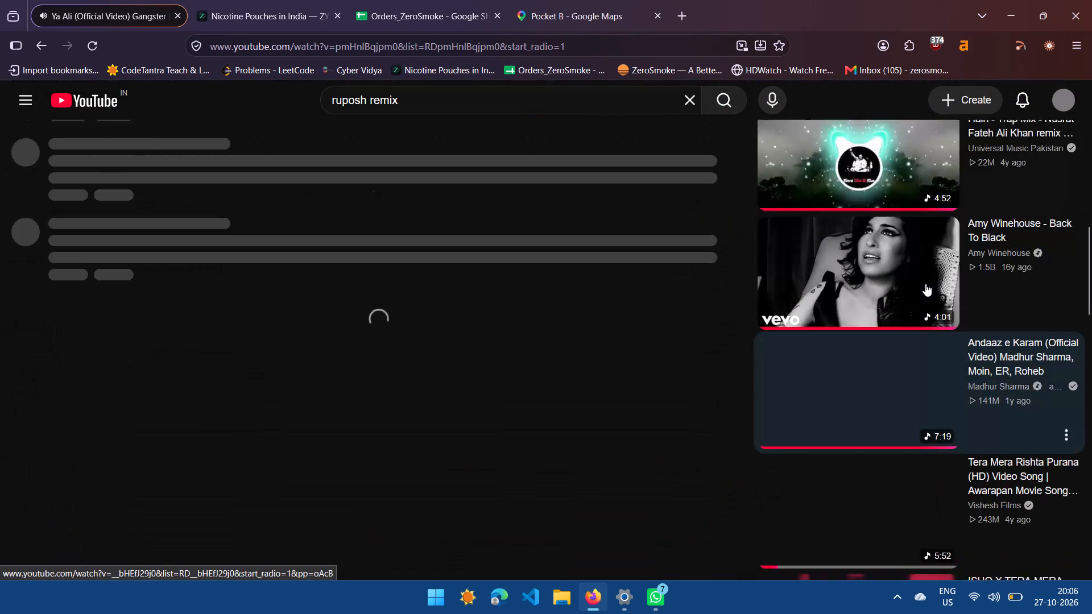
scroll(874, 434, "down", 3)
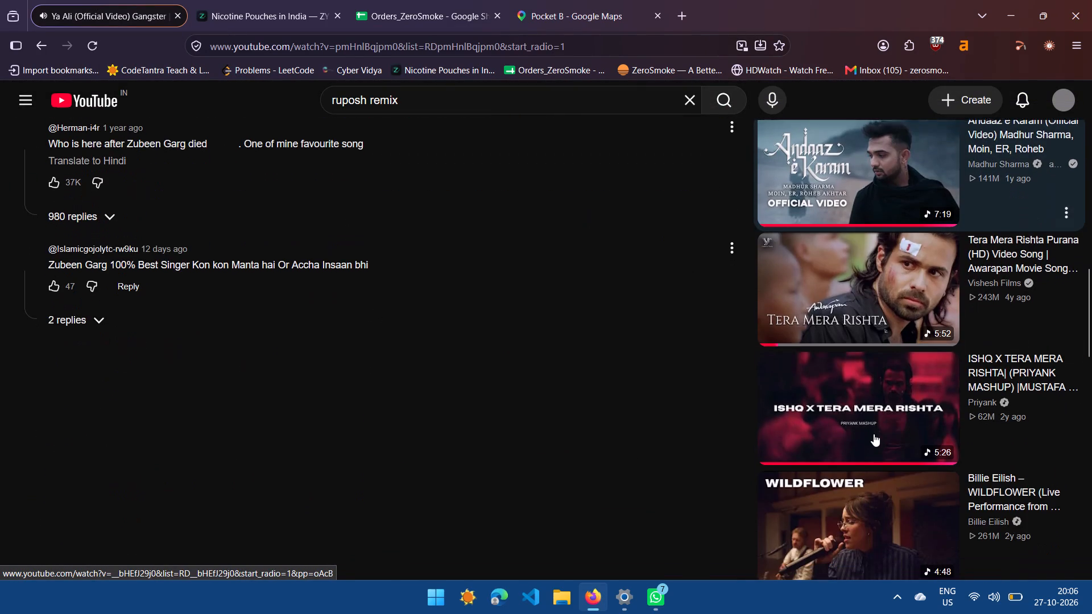
scroll(874, 434, "down", 2)
left_click(836, 168)
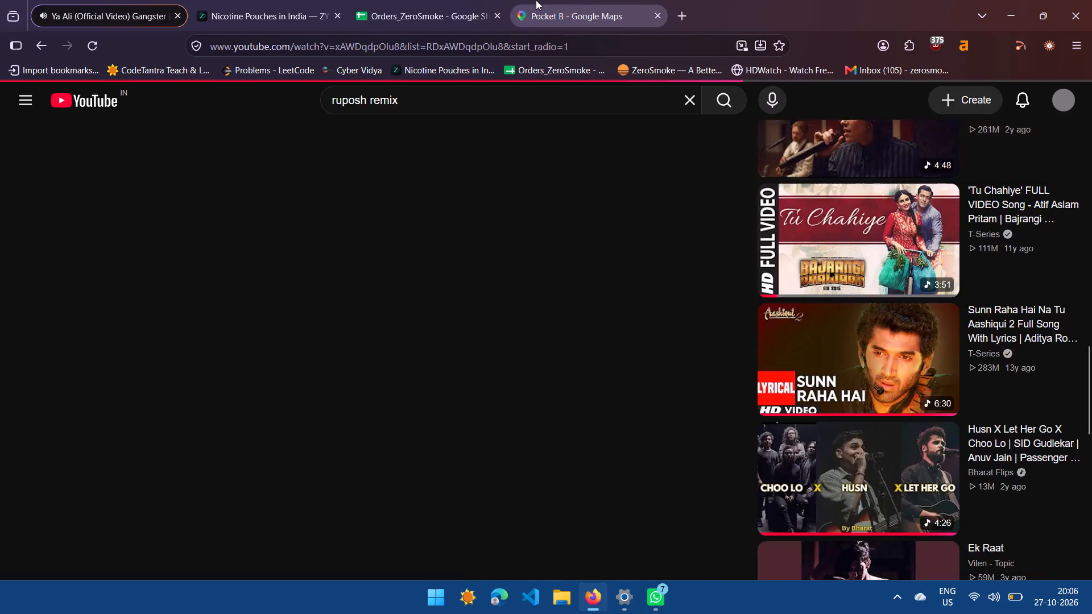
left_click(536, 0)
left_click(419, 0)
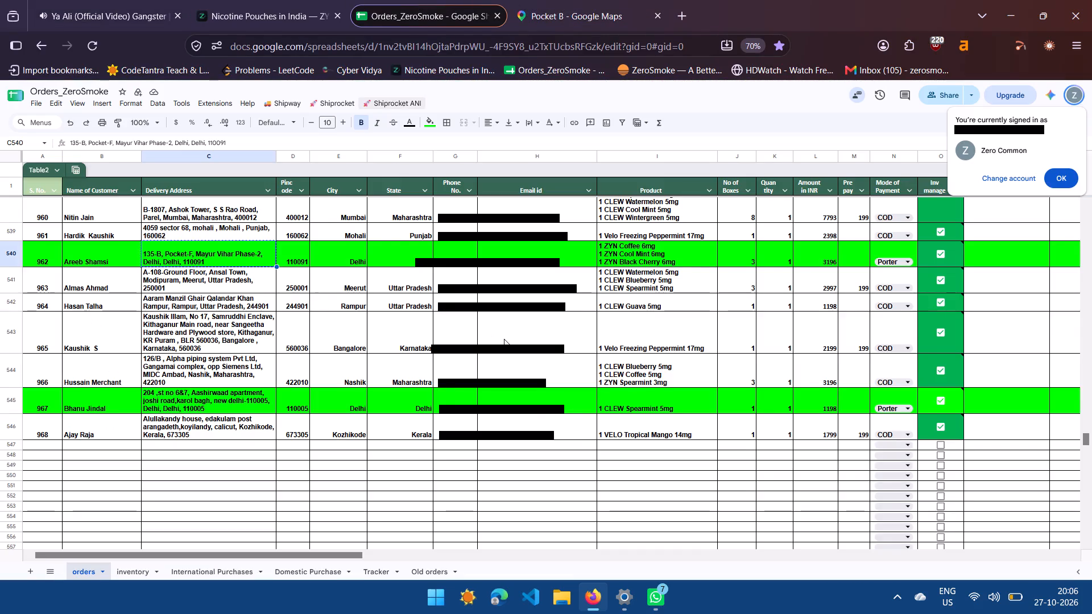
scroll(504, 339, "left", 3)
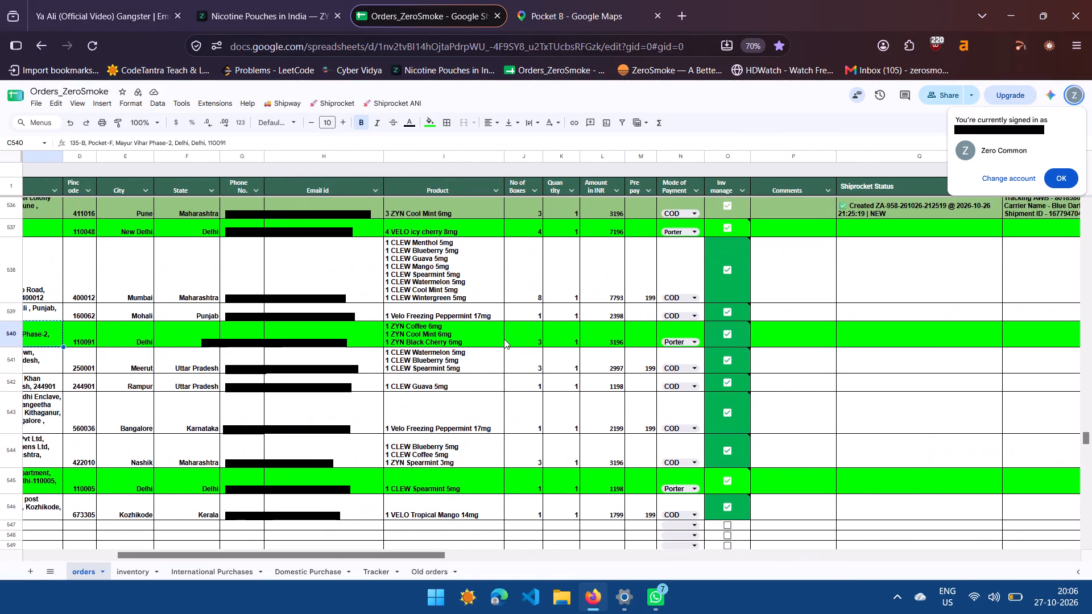
On the ZeroSmoke admin orders page, filter the order list to pending orders.
left_click(274, 15)
scroll(305, 128, "up", 5)
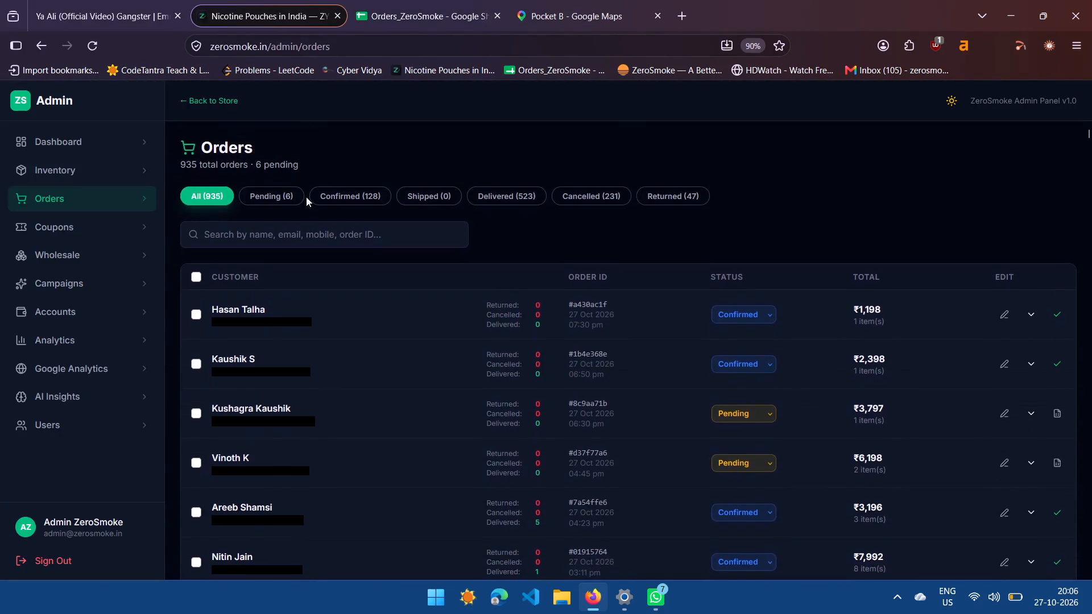
double_click(277, 197)
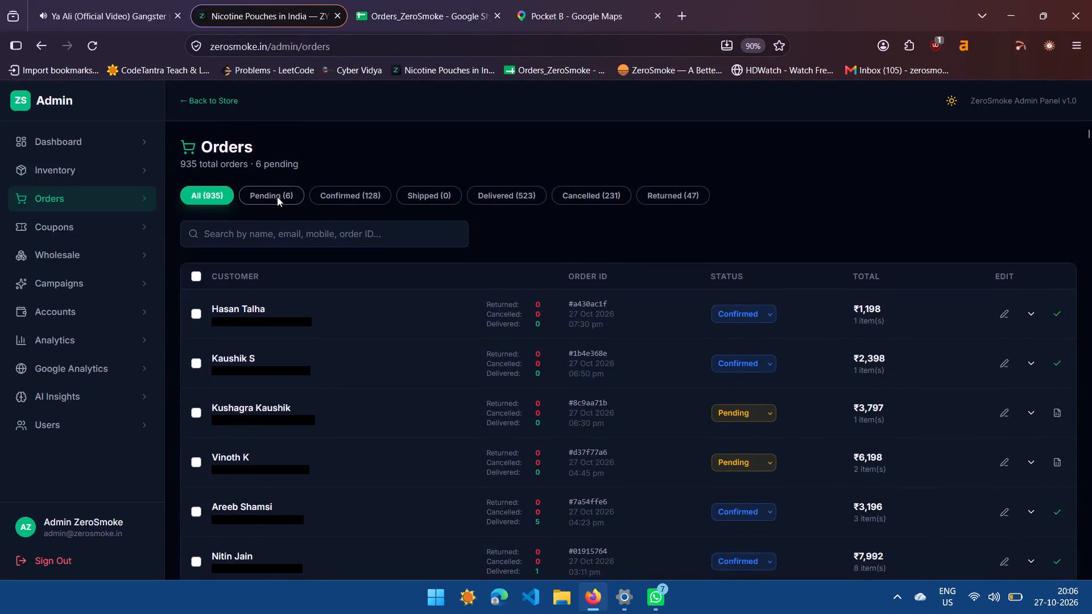
left_click(166, 0)
left_click(227, 0)
scroll(425, 435, "down", 4)
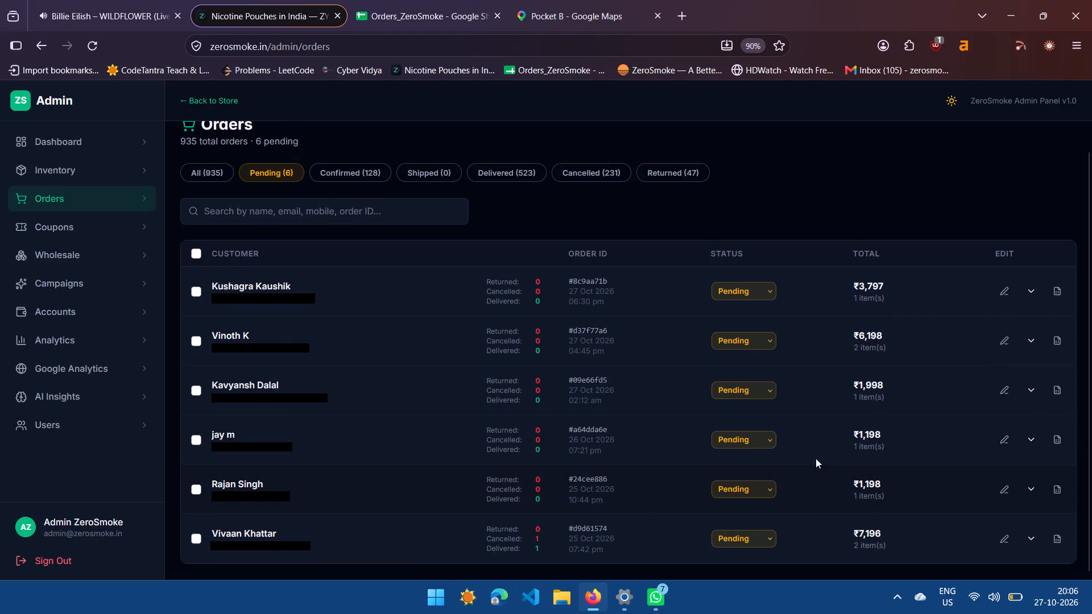
left_click(759, 436)
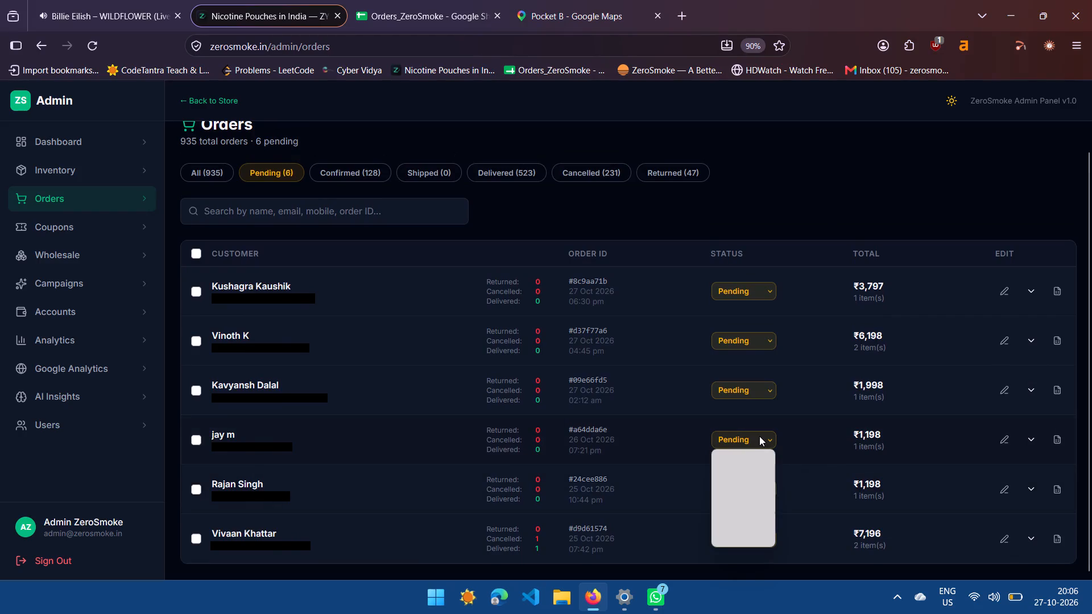
left_click(1030, 439)
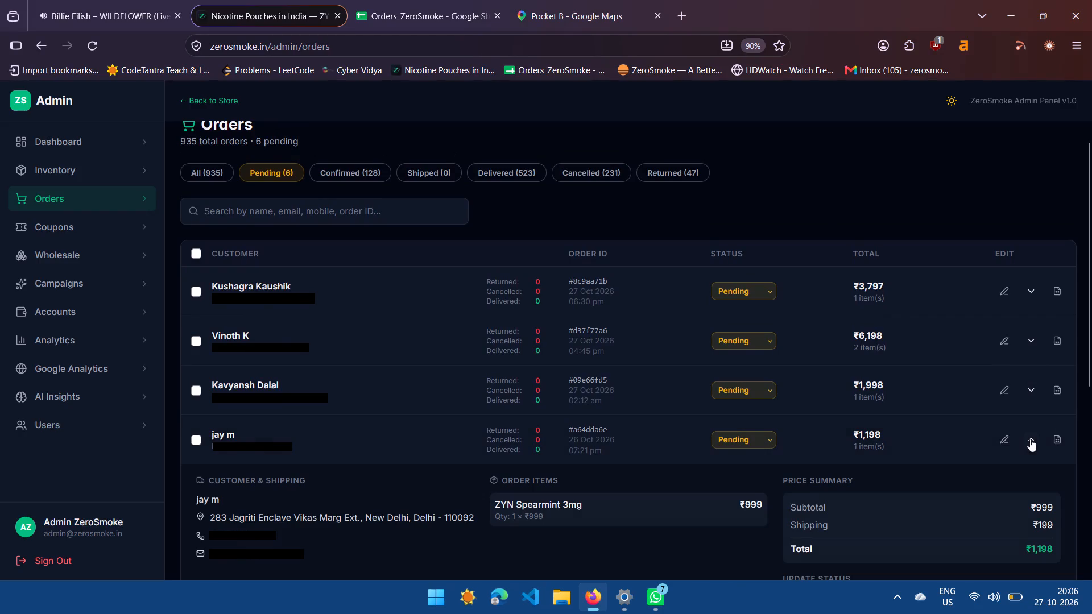
scroll(609, 528, "down", 1)
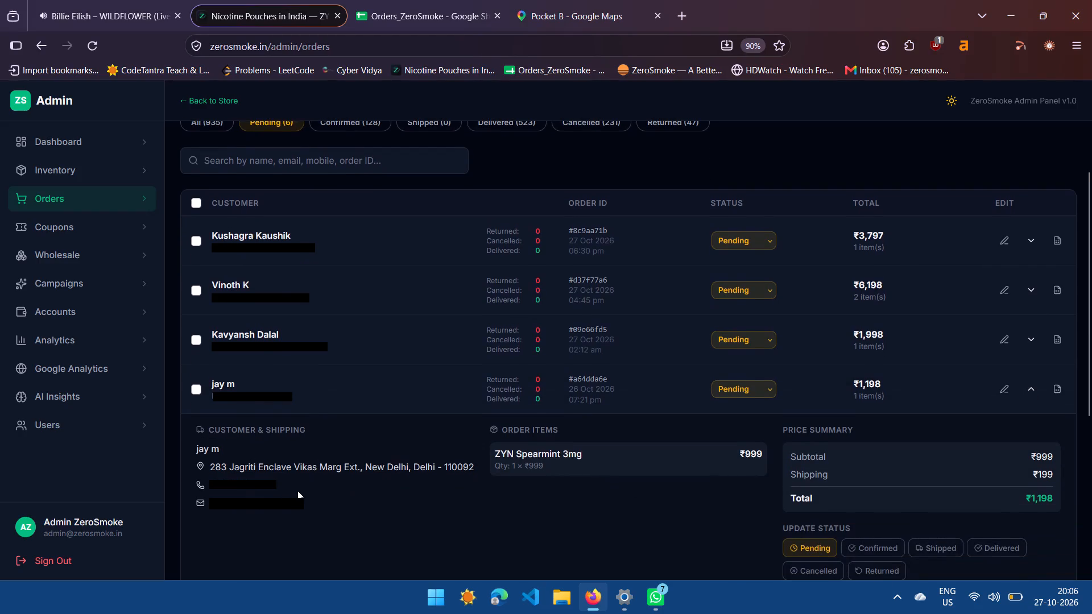
left_click_drag(297, 488, 227, 486)
left_click(227, 486)
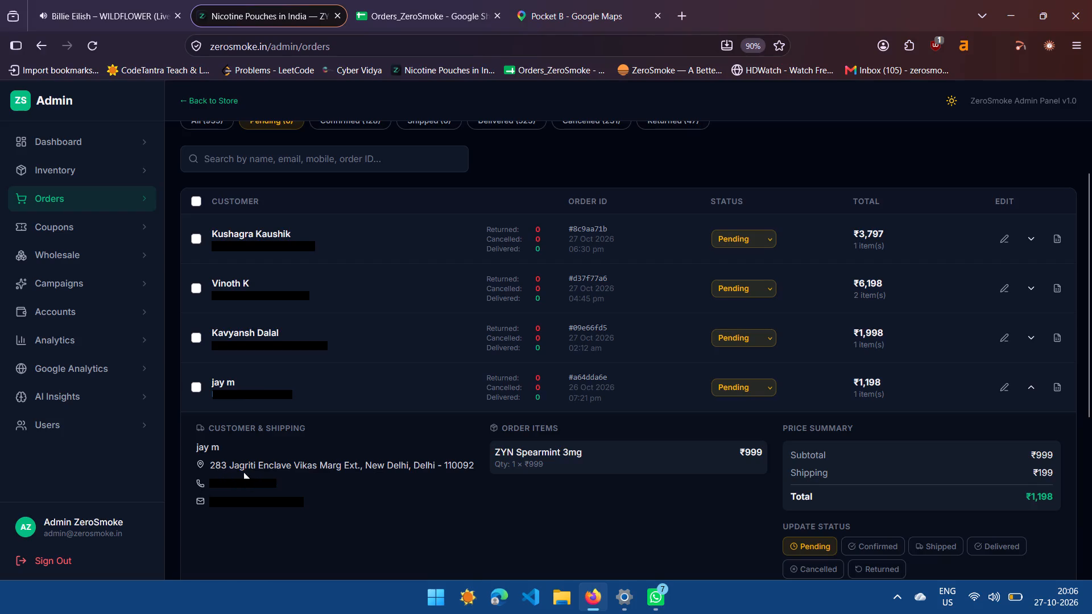
left_click(1032, 335)
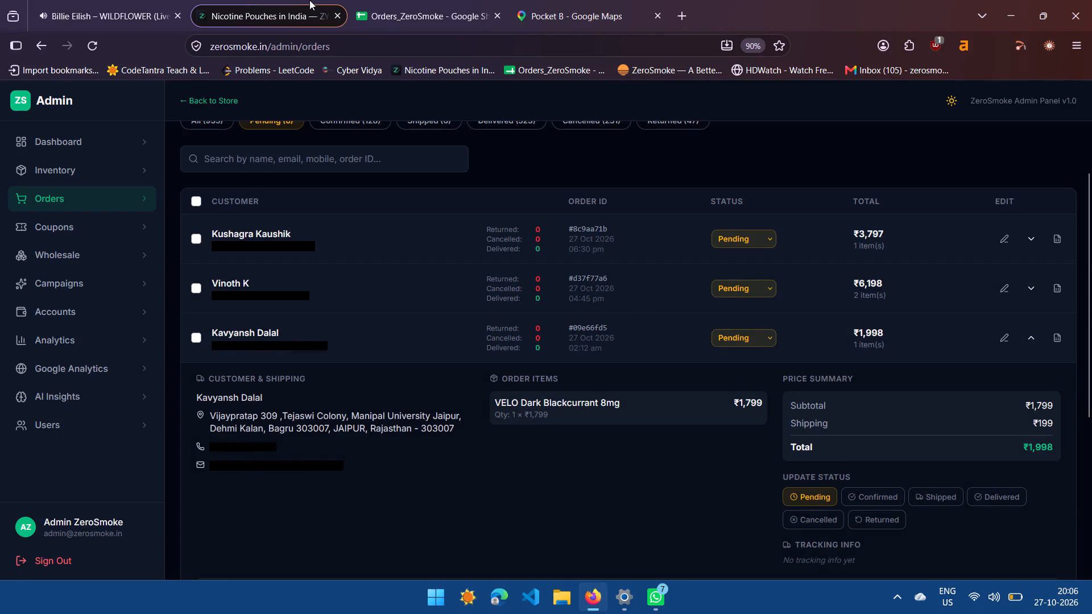
Pause the Billie Eilish WILDFLOWER video in its browser tab and return to the orders page.
left_click(148, 0)
key("space")
left_click(291, 0)
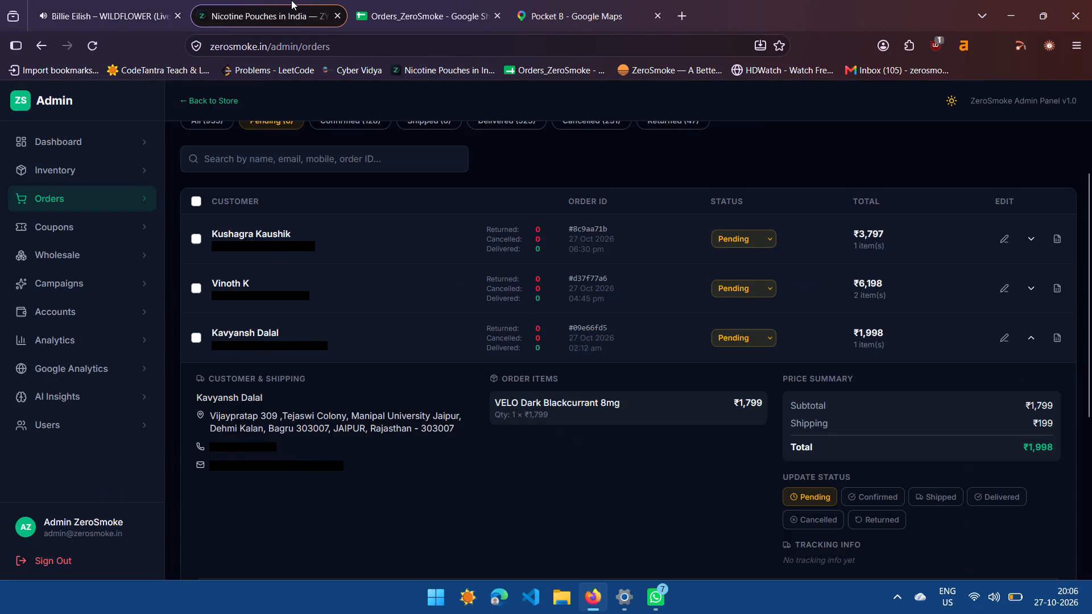
scroll(665, 511, "down", 3)
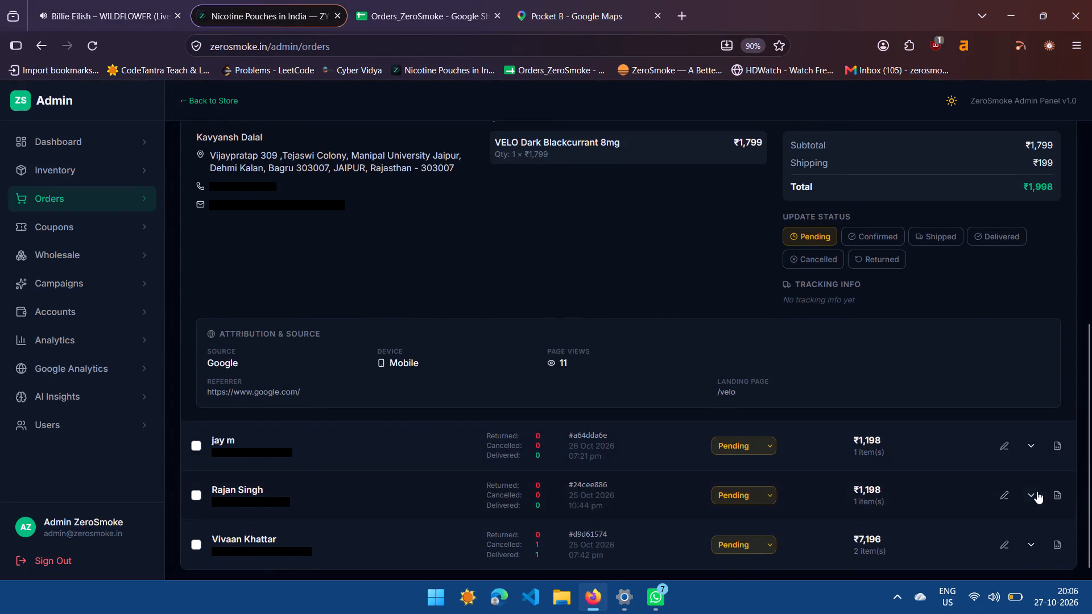
left_click(1032, 455)
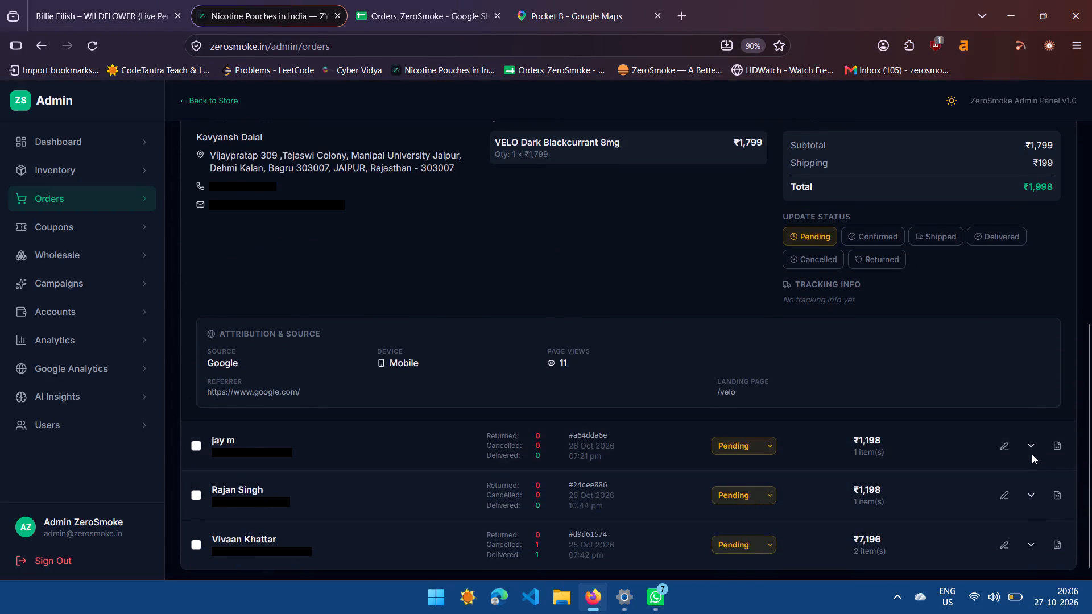
left_click(1031, 445)
scroll(790, 490, "down", 2)
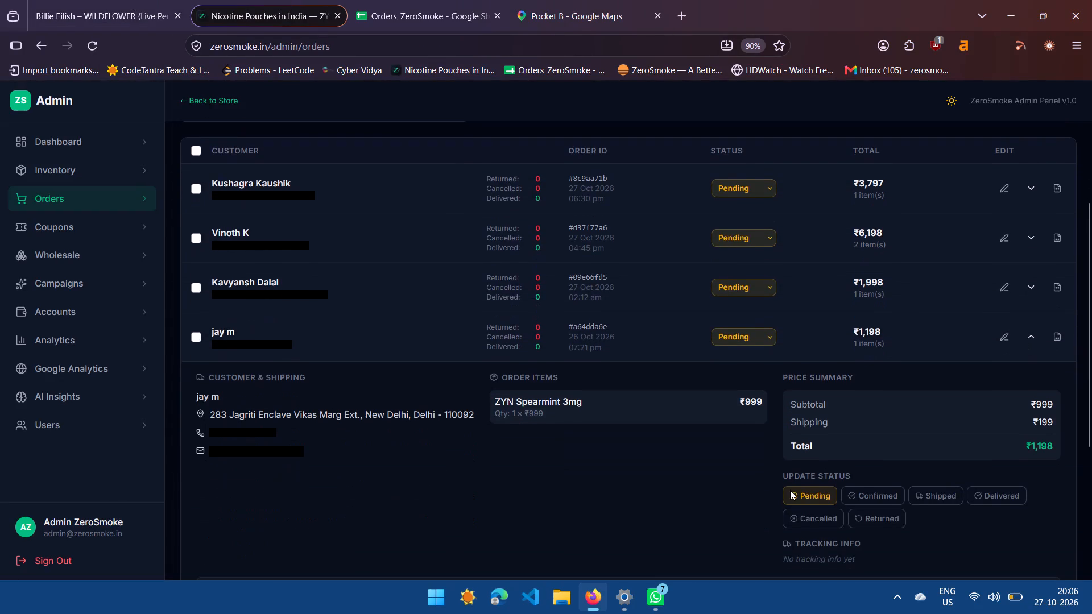
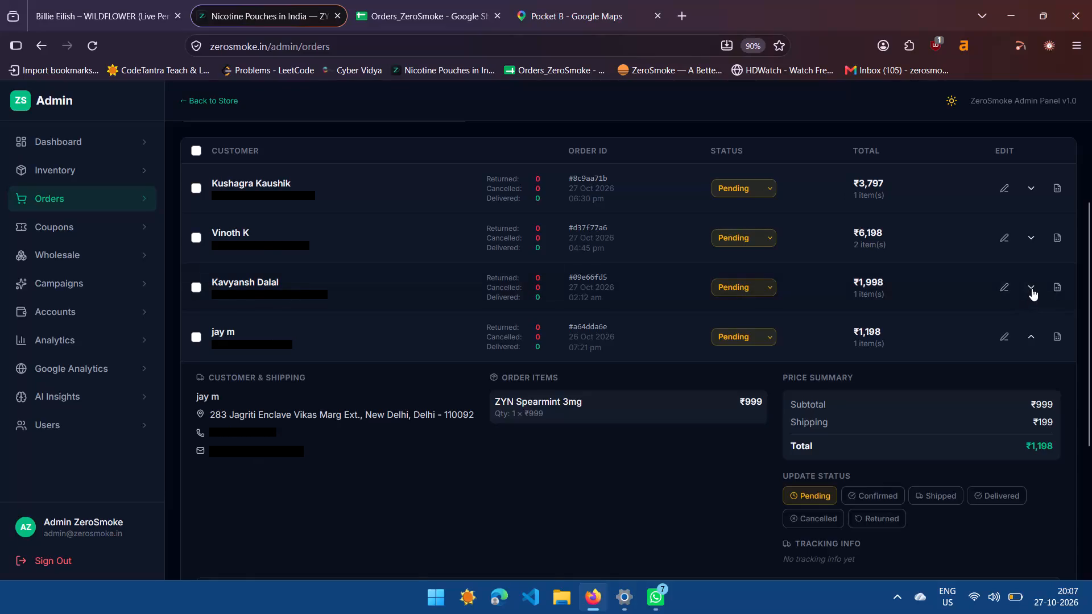
left_click(1032, 288)
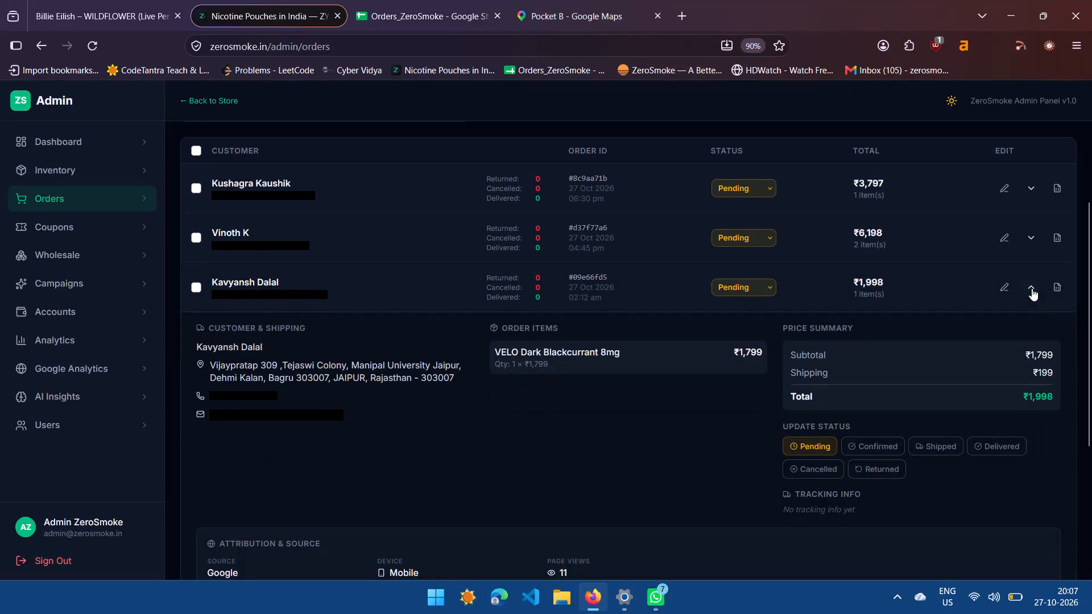
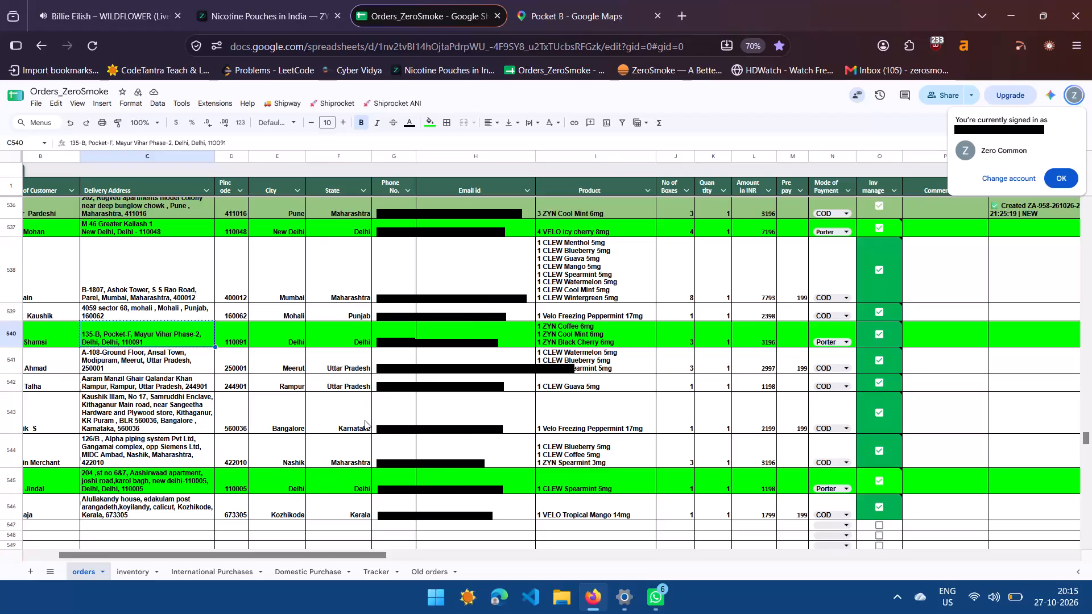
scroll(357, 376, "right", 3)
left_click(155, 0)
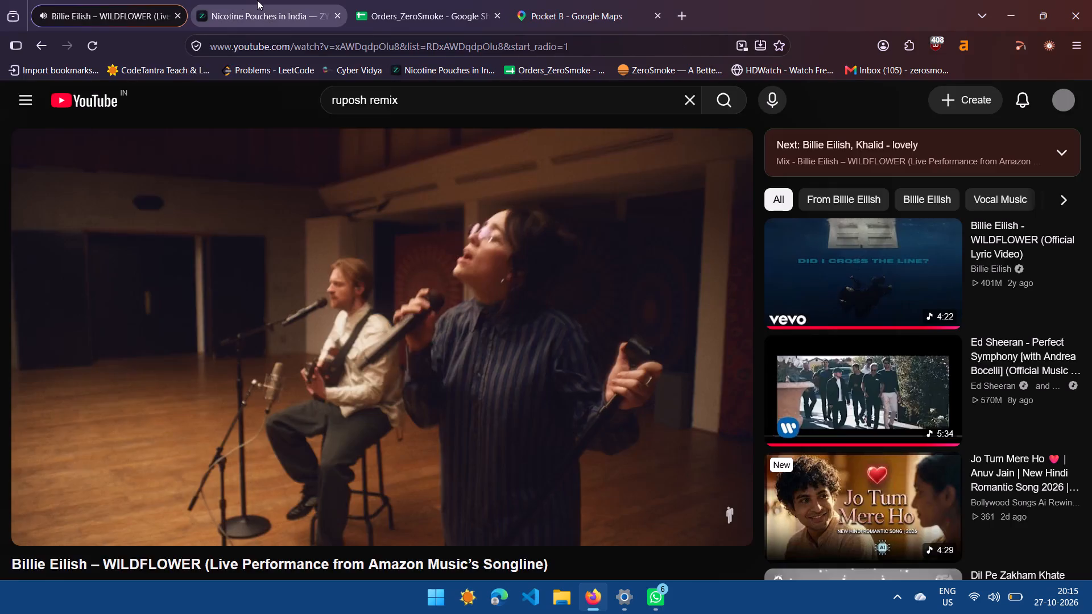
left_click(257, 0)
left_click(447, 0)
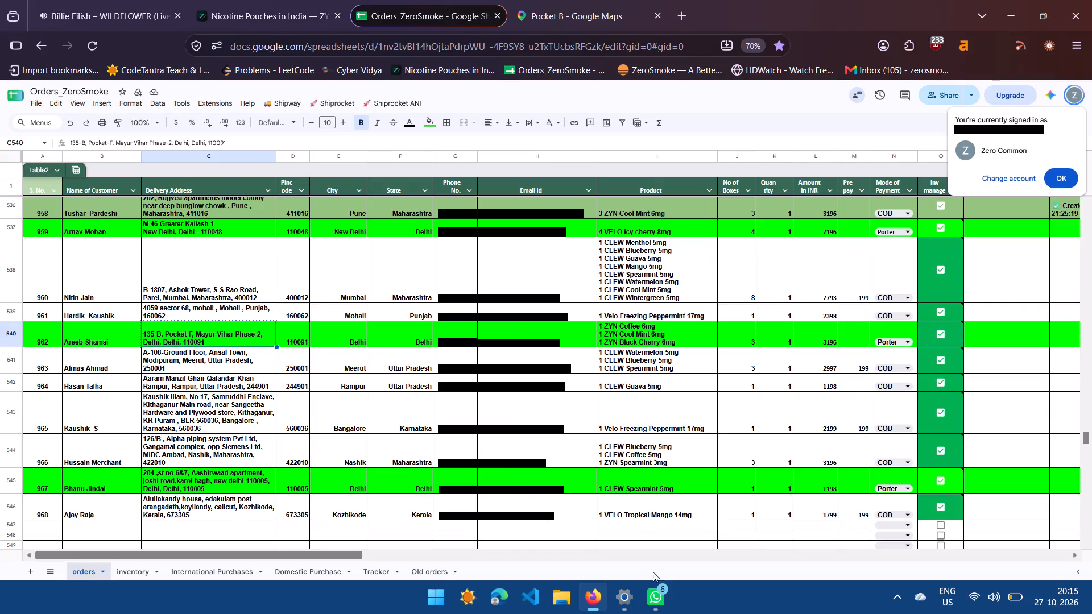
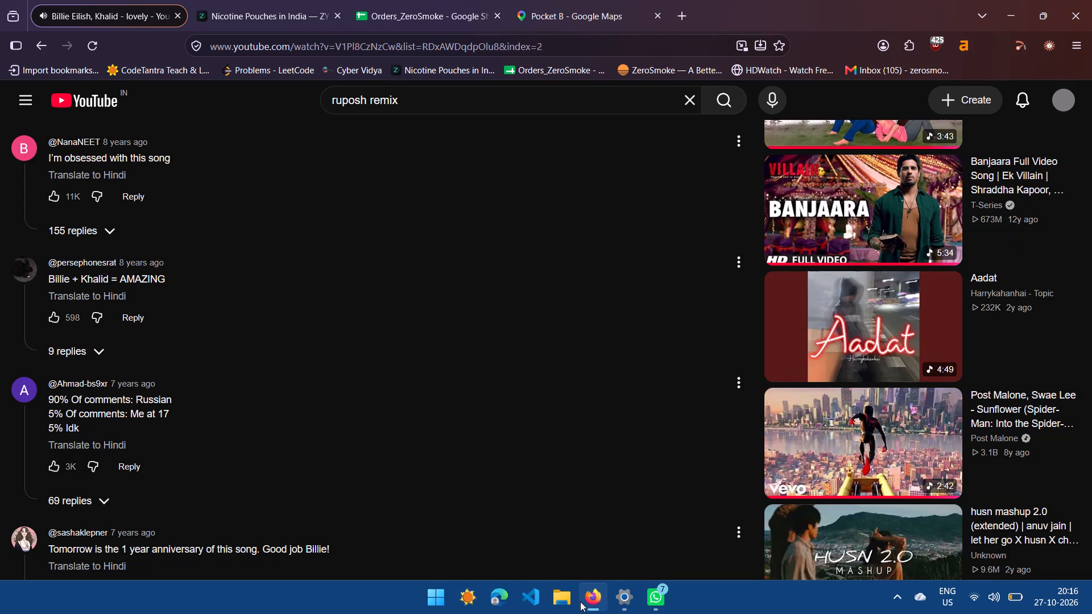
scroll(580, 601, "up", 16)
left_click(276, 0)
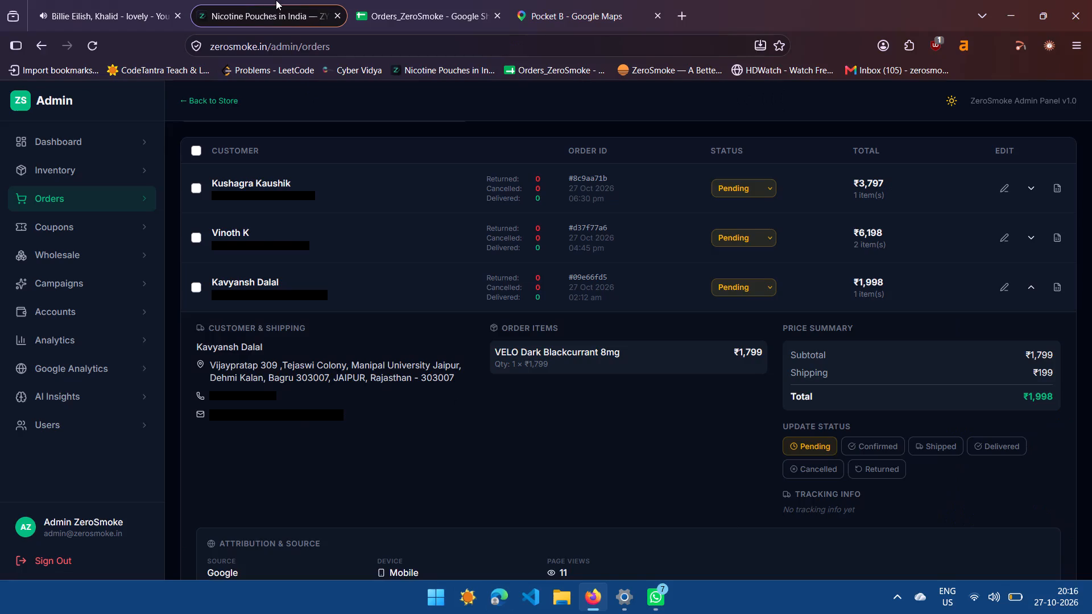
scroll(444, 265, "up", 6)
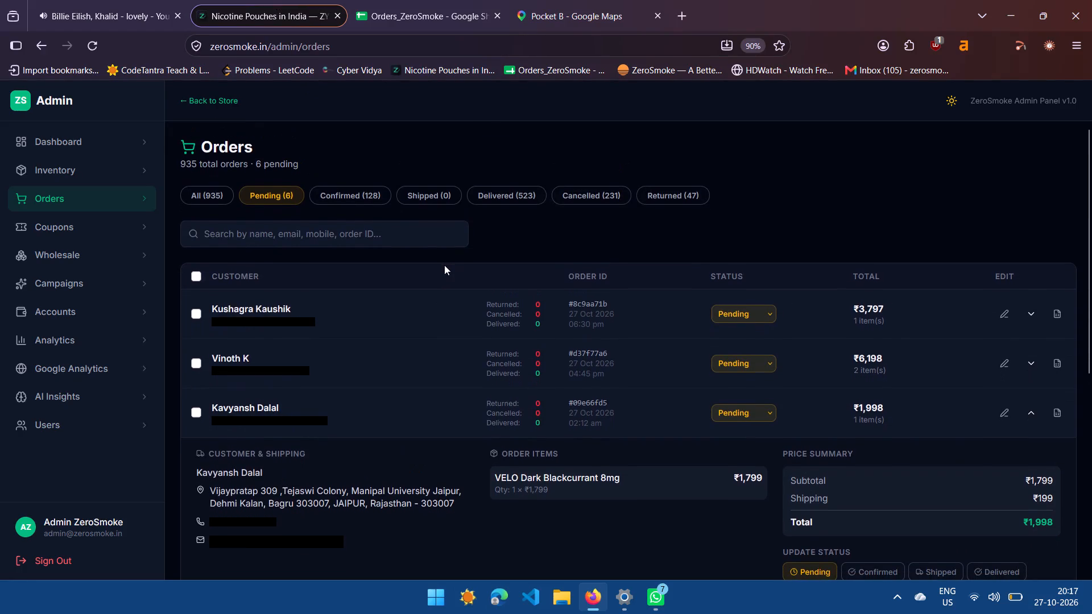
scroll(738, 406, "down", 5)
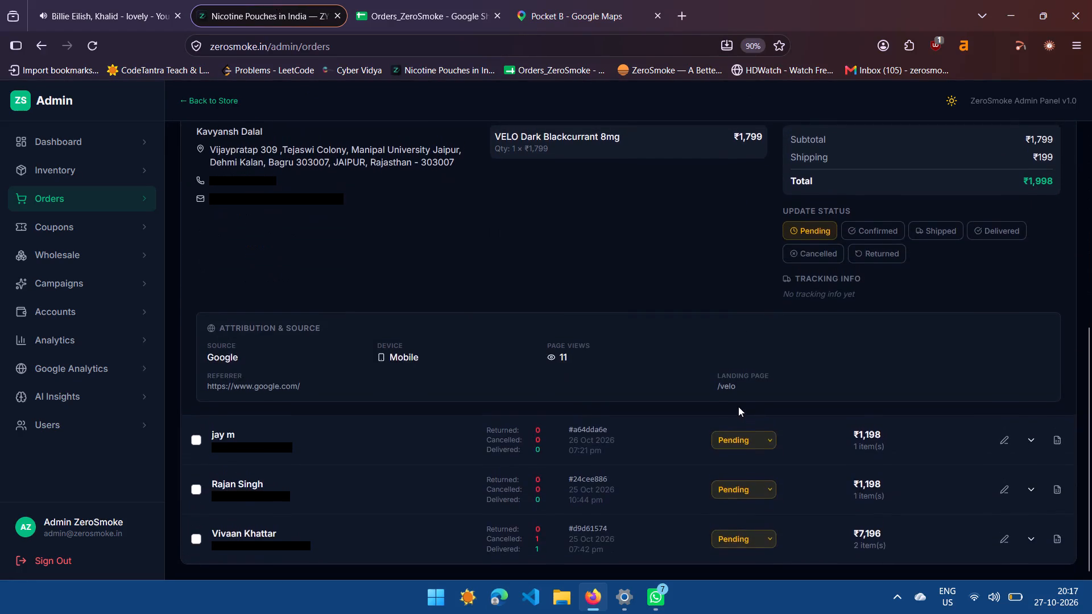